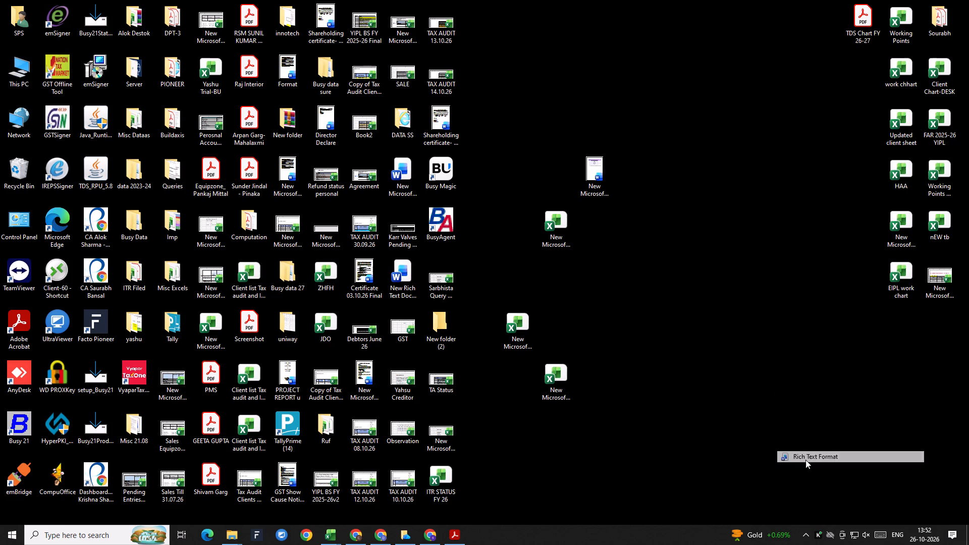
{"action": "key", "text": "Escape"}
Create a new Word document with its default name on the desktop, open it and paste in the copied certificate text.
{"action": "right_click", "coordinate": [649, 312]}
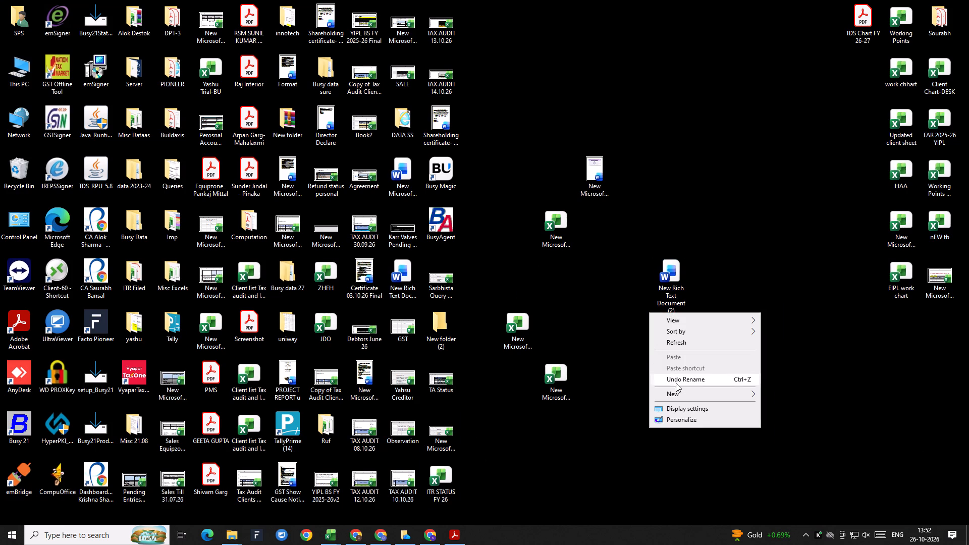
{"action": "left_click", "coordinate": [678, 392]}
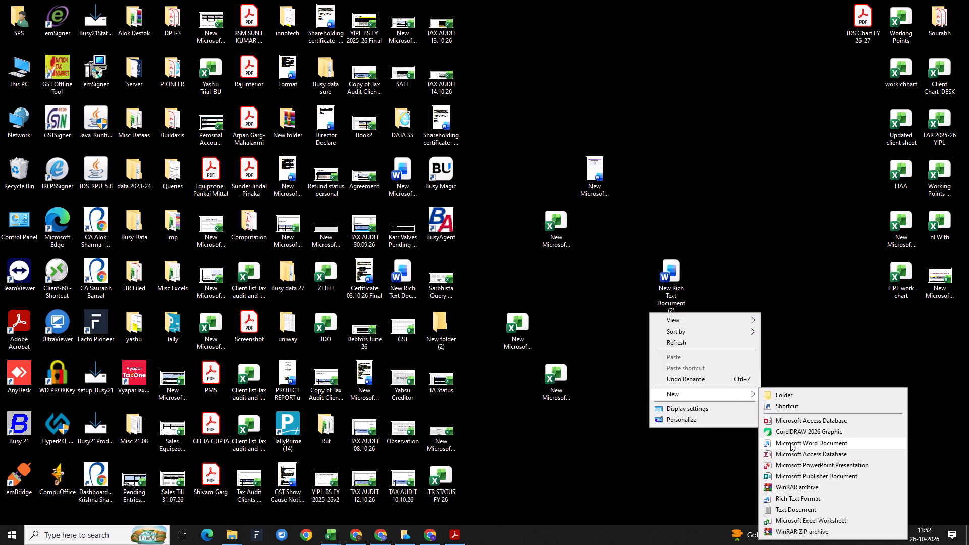
{"action": "left_click", "coordinate": [790, 443]}
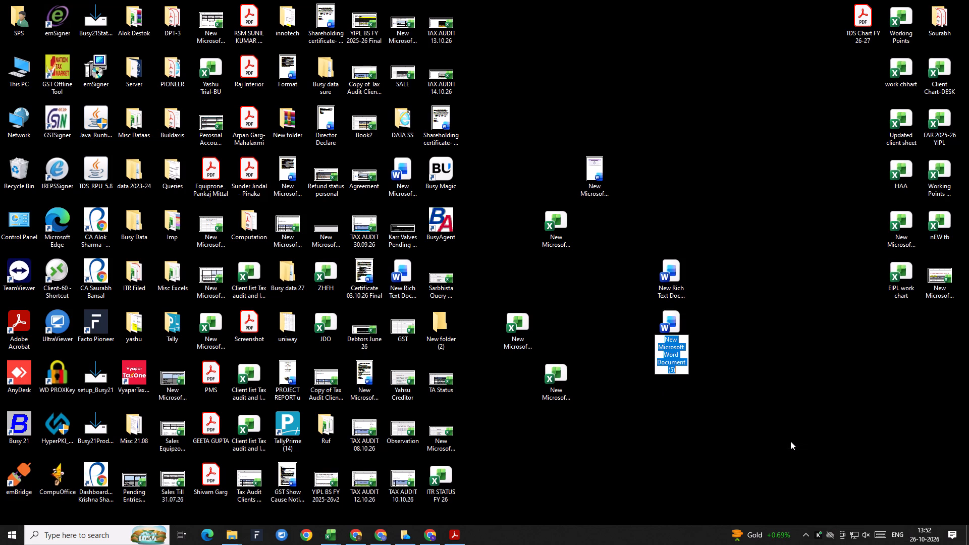
{"action": "key", "text": "Return"}
{"action": "key", "text": "Return"}
{"action": "key", "text": "Return"}
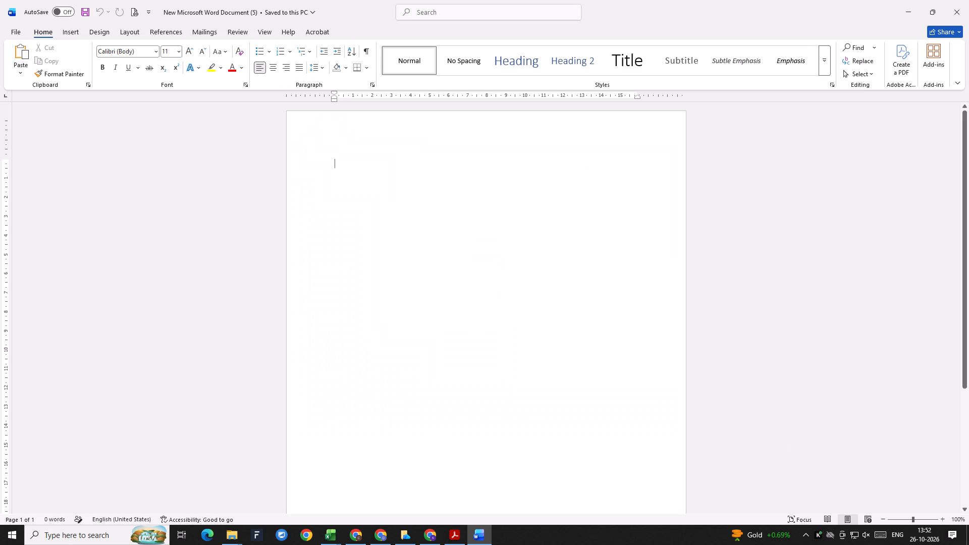
{"action": "key", "text": "ctrl+v"}
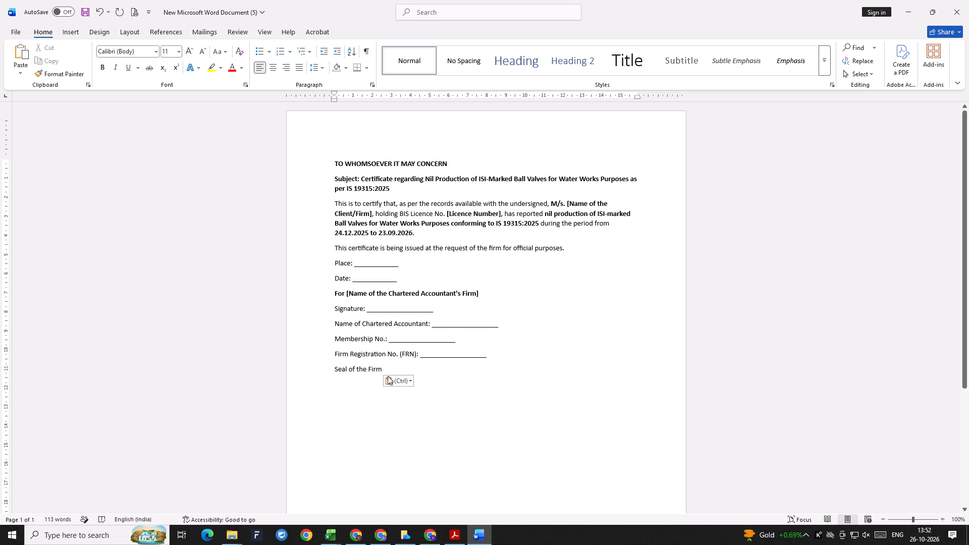
Compare the Karr Valves production statement PDF in Acrobat with the certificate draft in Word, checking firm name, licence number, IS number and period.
{"action": "left_click", "coordinate": [463, 542]}
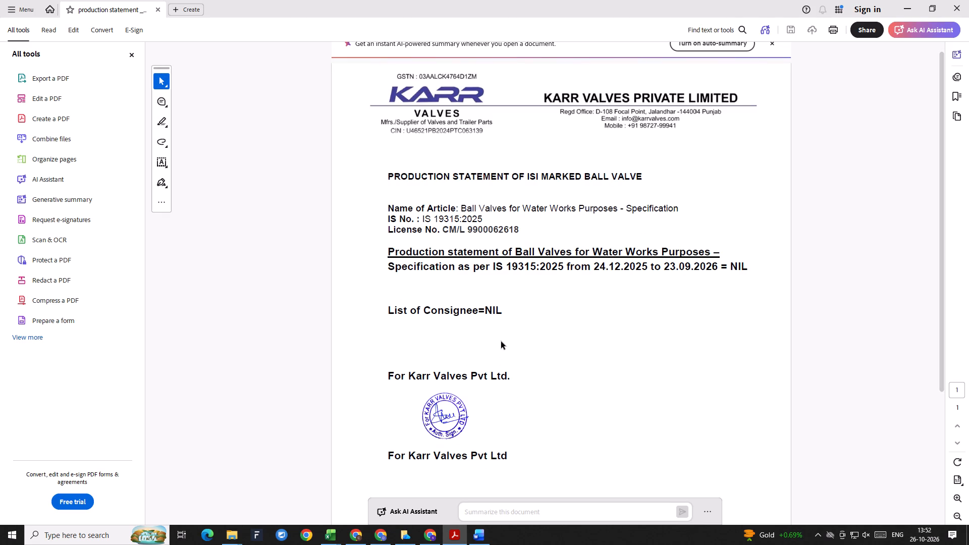
{"action": "key", "text": "alt+Tab"}
{"action": "key", "text": "Up"}
{"action": "key", "text": "Up"}
{"action": "key", "text": "Up"}
{"action": "key", "text": "Up"}
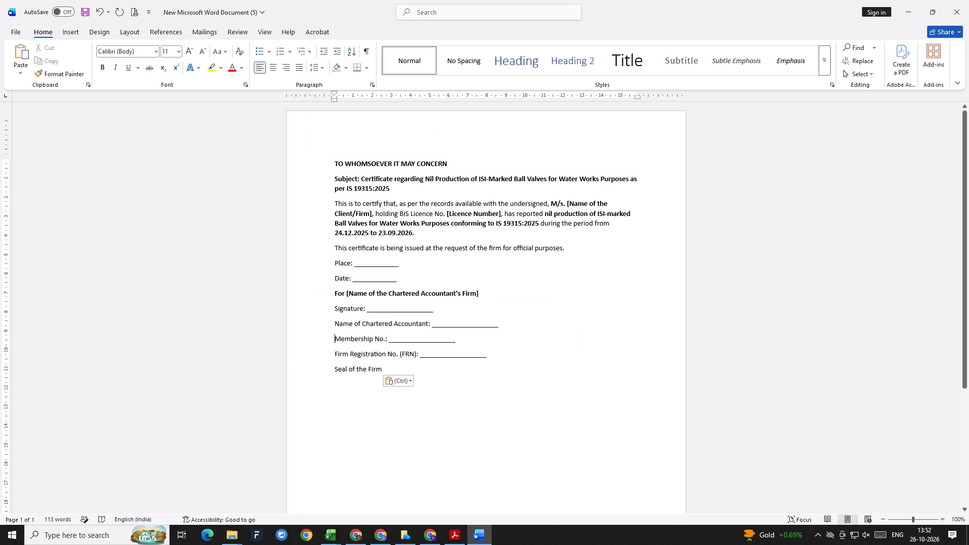
{"action": "key", "text": "Up"}
{"action": "key", "text": "Up"}
{"action": "key", "text": "Up"}
{"action": "key", "text": "Up"}
{"action": "key", "text": "Up"}
{"action": "key", "text": "alt+Tab"}
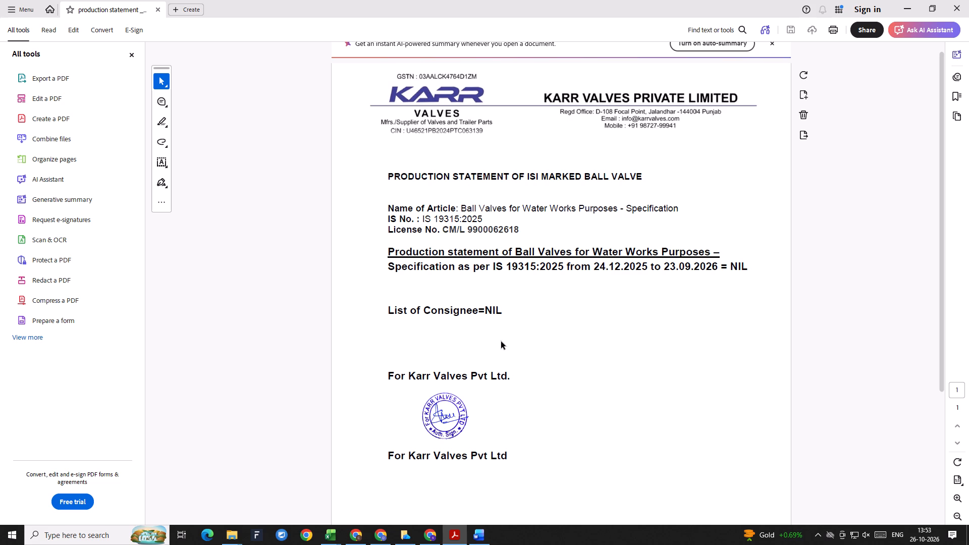
{"action": "key", "text": "alt+Tab"}
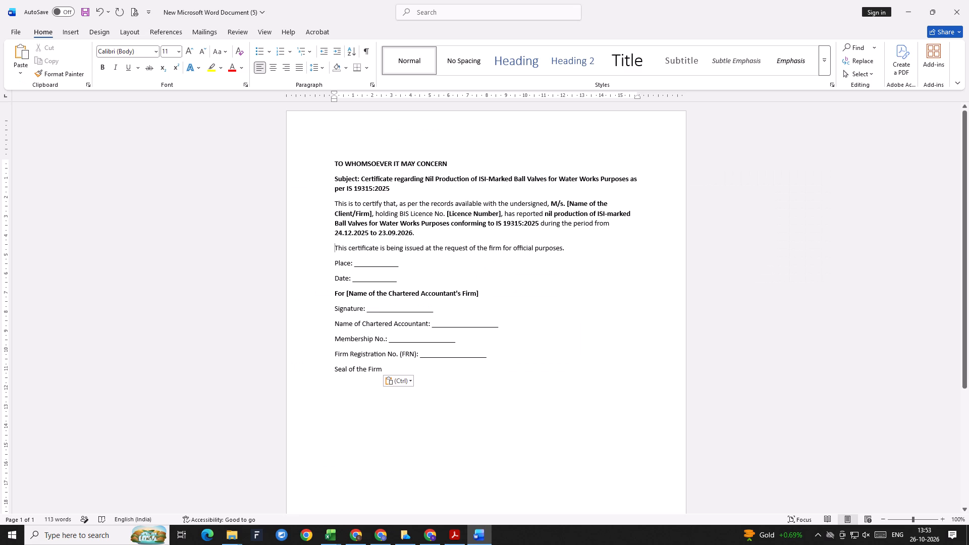
{"action": "key", "text": "alt+Tab"}
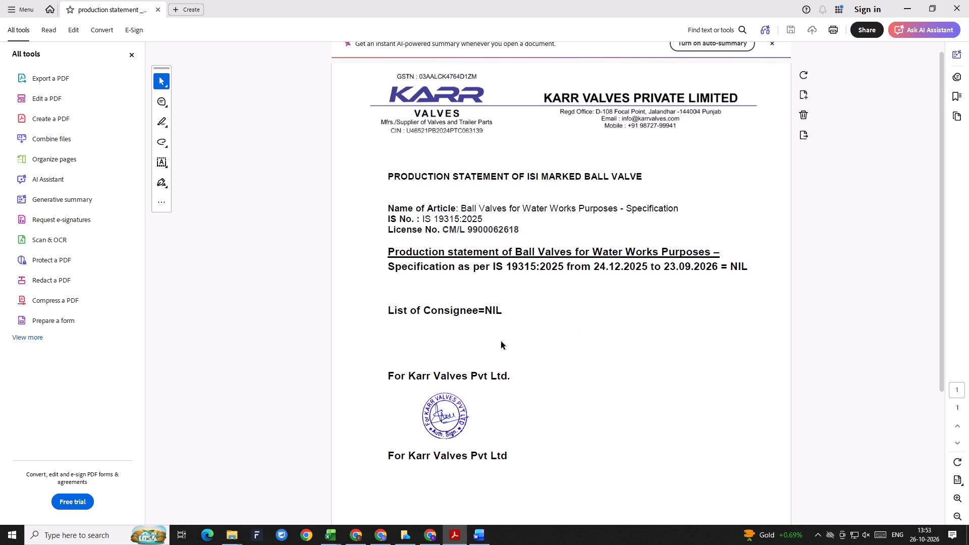
{"action": "key", "text": "alt+Tab"}
{"action": "key", "text": "alt+Tab"}
{"action": "key", "text": "alt+Tab"}
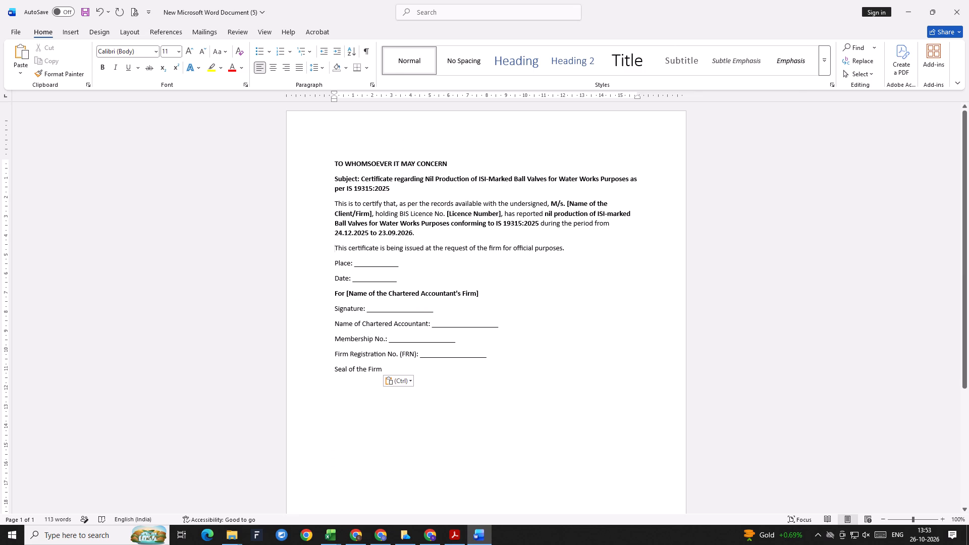
{"action": "key", "text": "alt+Tab"}
{"action": "key", "text": "alt+Tab"}
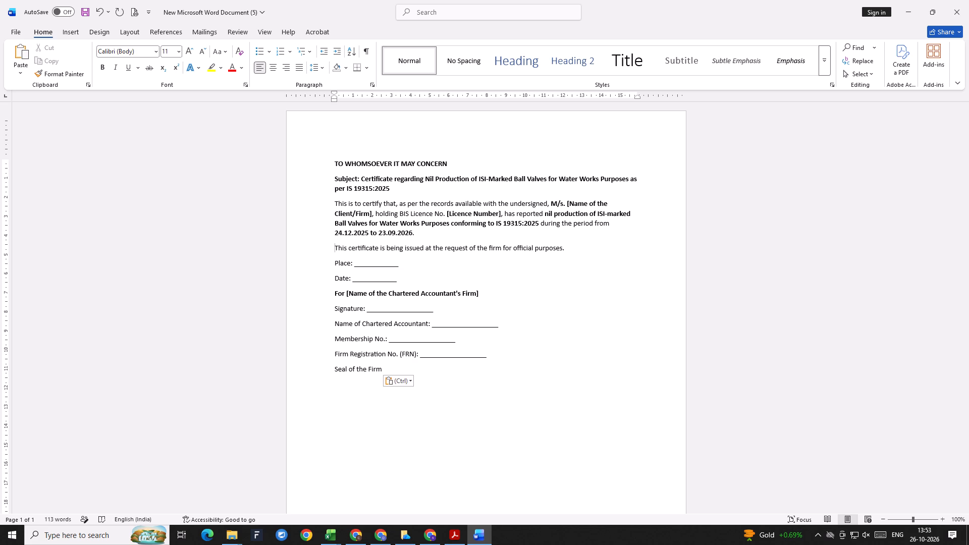
{"action": "key", "text": "alt+Tab"}
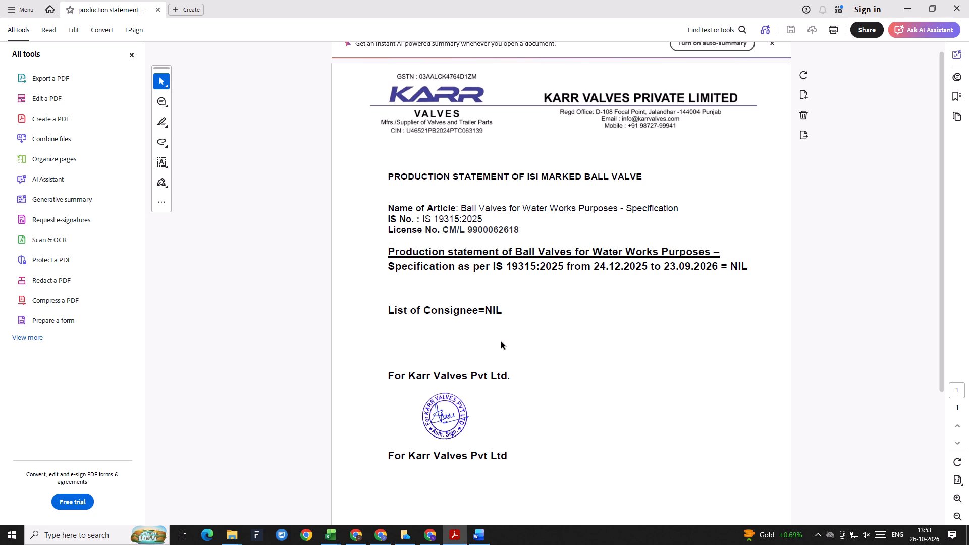
{"action": "key", "text": "alt+Tab"}
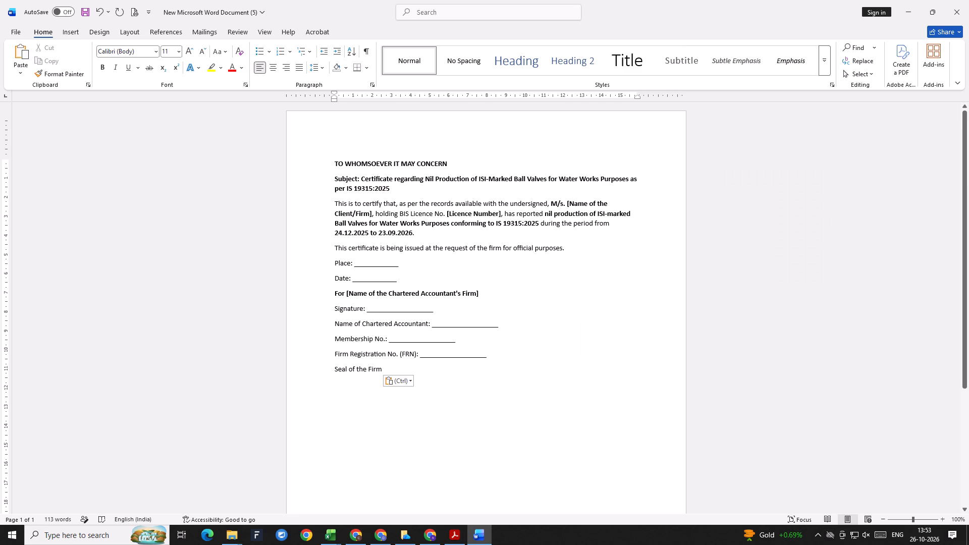
{"action": "key", "text": "alt+Tab"}
{"action": "key", "text": "alt+Tab"}
{"action": "key", "text": "alt+Tab"}
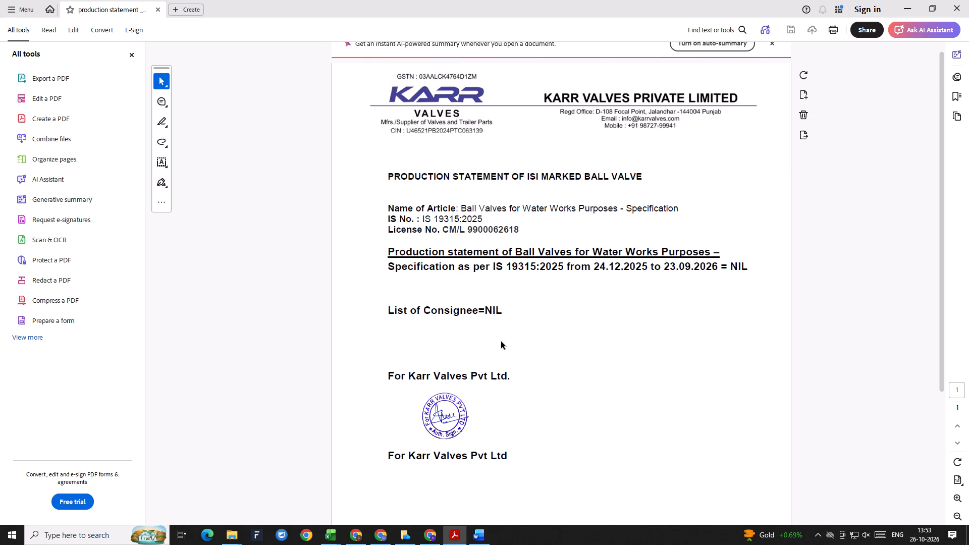
{"action": "key", "text": "alt+Tab"}
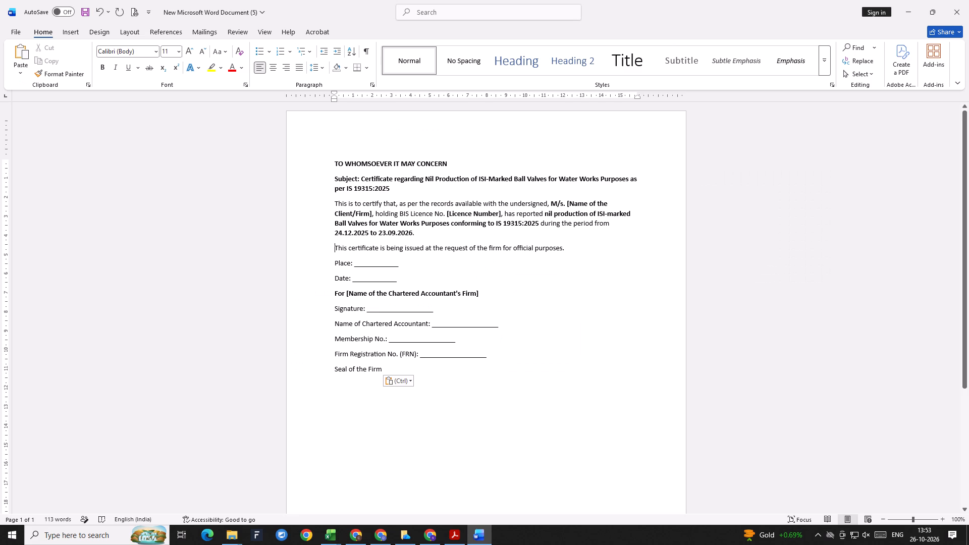
Insert an equals sign after the comma following the "[Name of the Client/Firm]" placeholder in the certificate's first paragraph.
{"action": "left_click", "coordinate": [566, 208]}
{"action": "left_click", "coordinate": [374, 212]}
{"action": "key", "text": "Left"}
{"action": "key", "text": "equal"}
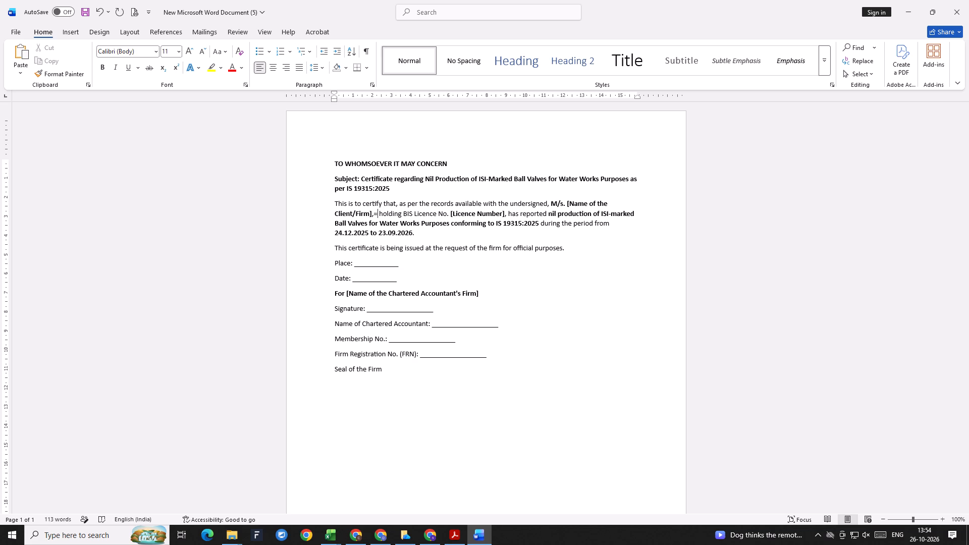
Recheck the Karr Valves production statement PDF in Acrobat against the certificate draft in Word.
{"action": "key", "text": "alt+Tab"}
{"action": "key", "text": "alt+Tab"}
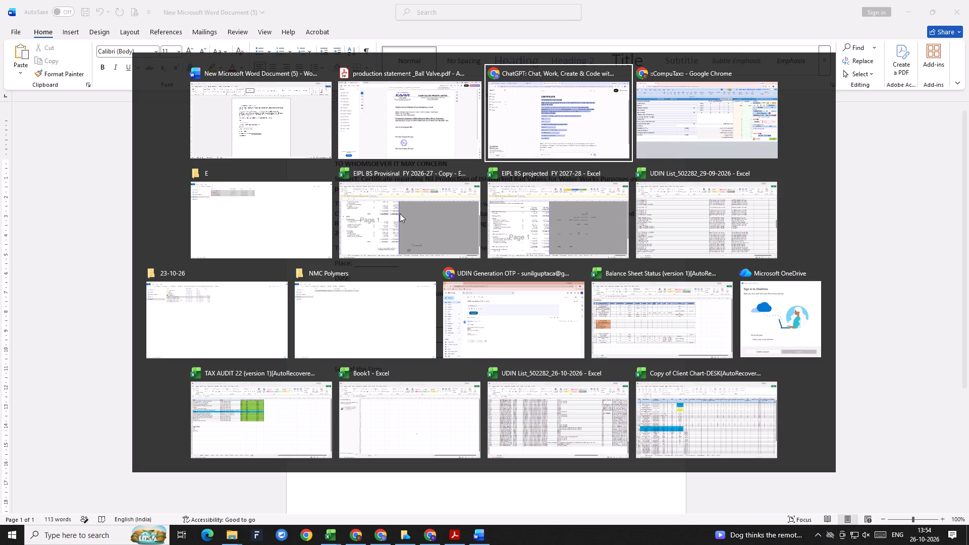
{"action": "key", "text": "alt+Left"}
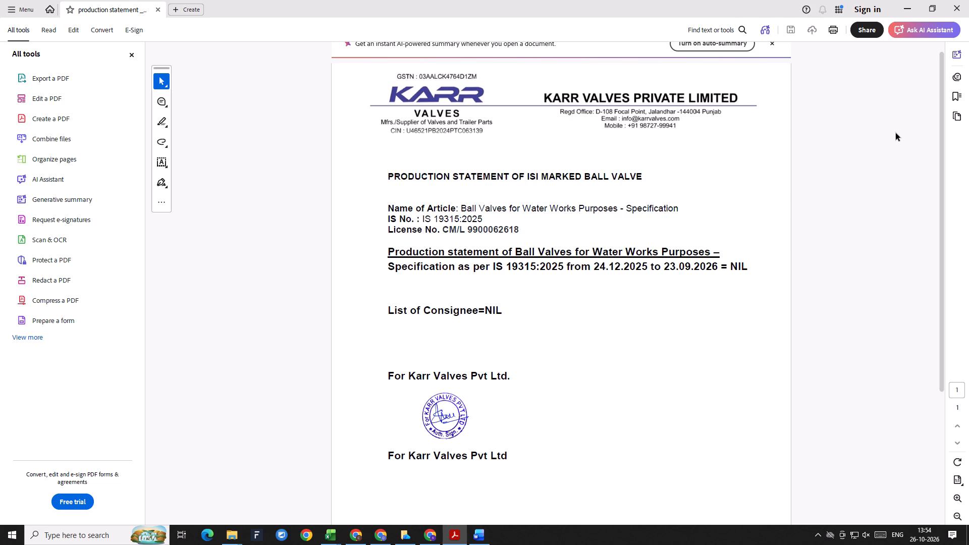
{"action": "key", "text": "alt+Tab"}
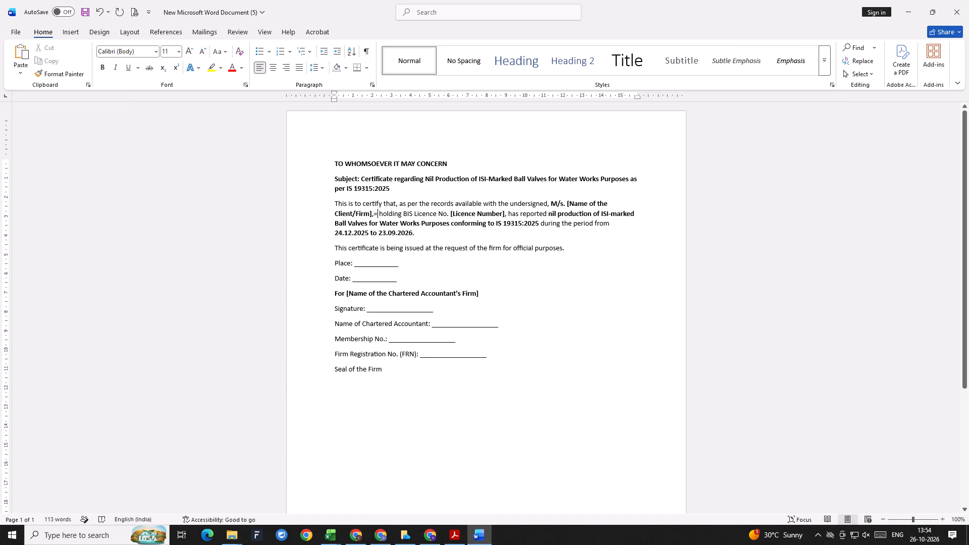
{"action": "key", "text": "alt+Tab"}
{"action": "key", "text": "alt+Tab"}
{"action": "key", "text": "alt+Tab"}
{"action": "key", "text": "alt+Tab"}
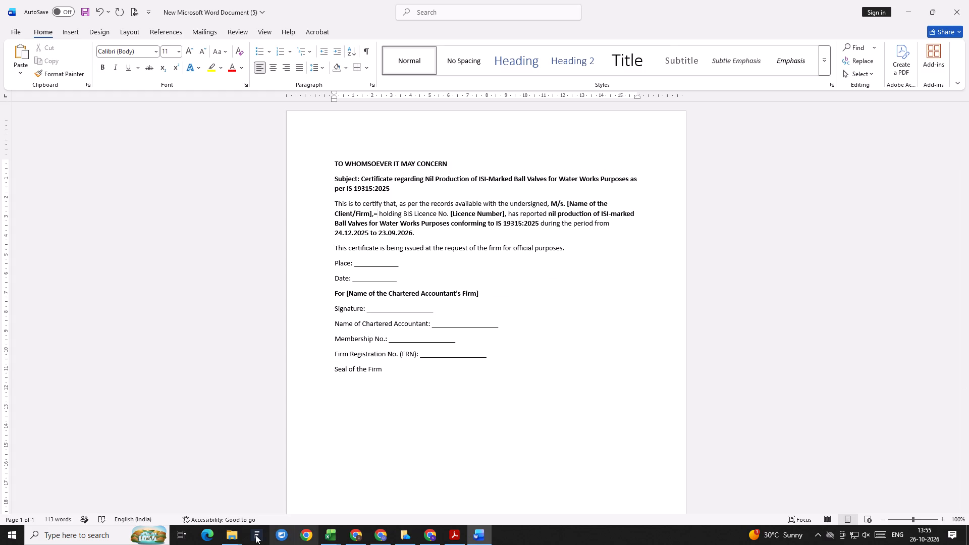
Switch to File Explorer and open the ROC folder inside the Desktop's Computation folder.
{"action": "left_click", "coordinate": [236, 541]}
{"action": "left_click", "coordinate": [331, 487]}
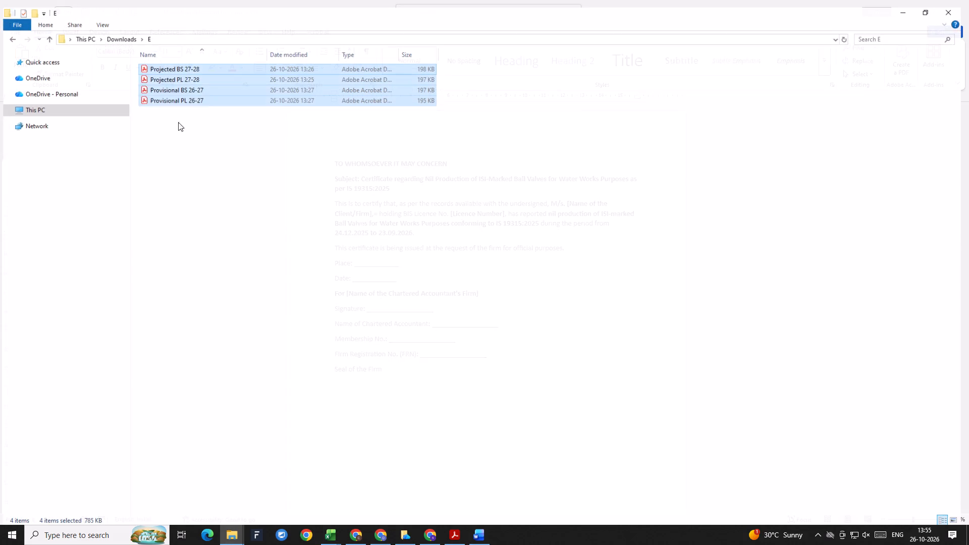
{"action": "left_click", "coordinate": [38, 102]}
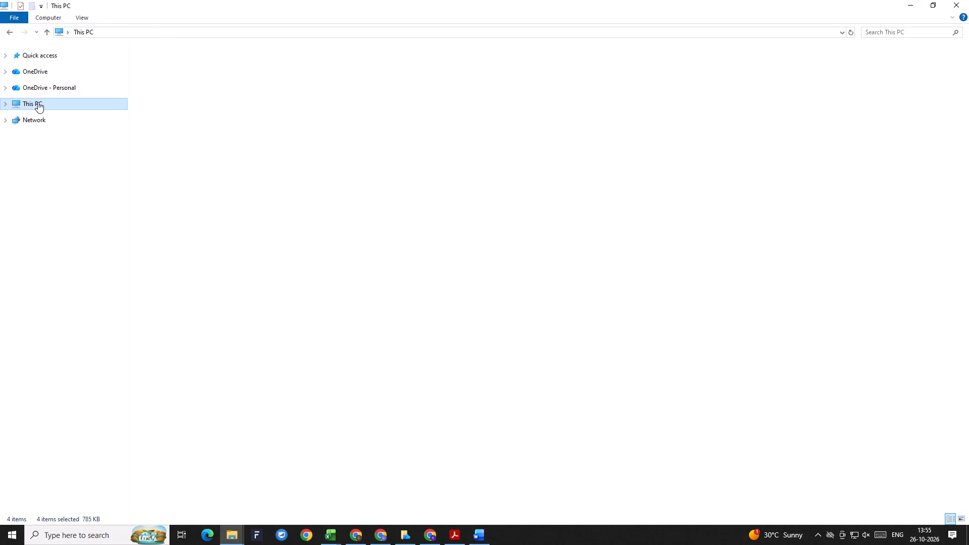
{"action": "double_click", "coordinate": [335, 76]}
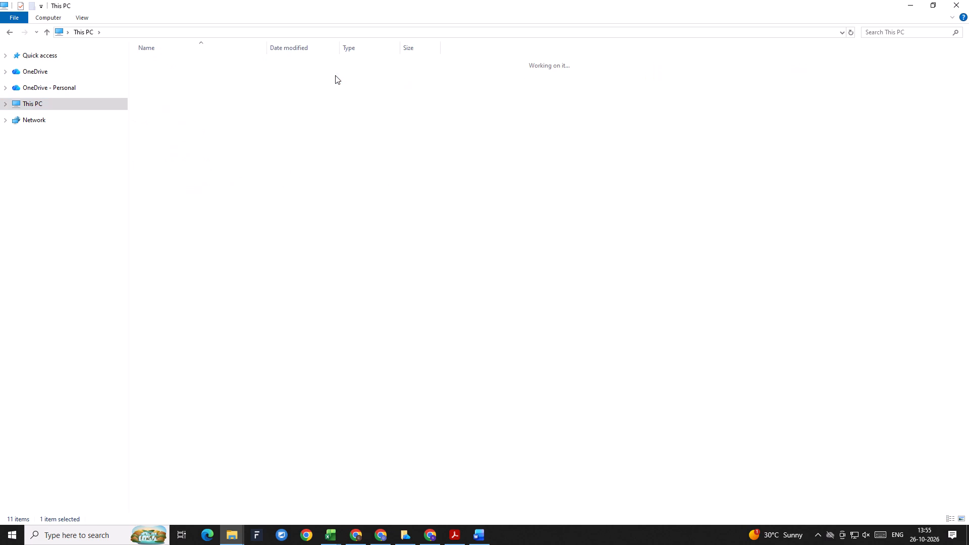
{"action": "key", "text": "Down"}
{"action": "key", "text": "Down"}
{"action": "key", "text": "Down"}
{"action": "key", "text": "Down"}
{"action": "key", "text": "Down"}
{"action": "key", "text": "Down"}
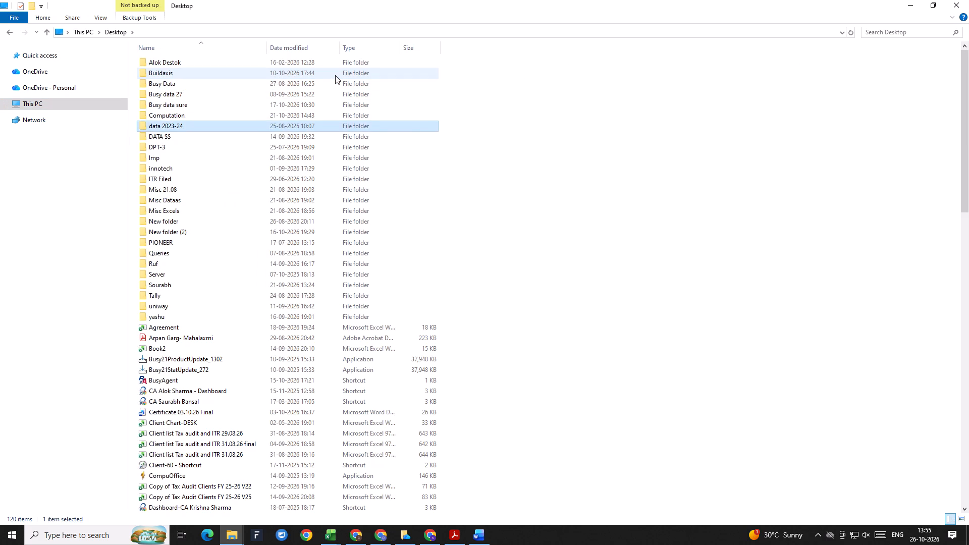
{"action": "key", "text": "Down"}
{"action": "key", "text": "Up"}
{"action": "key", "text": "Up"}
{"action": "key", "text": "Up"}
{"action": "key", "text": "Up"}
{"action": "key", "text": "Up"}
{"action": "key", "text": "Up"}
{"action": "key", "text": "Down"}
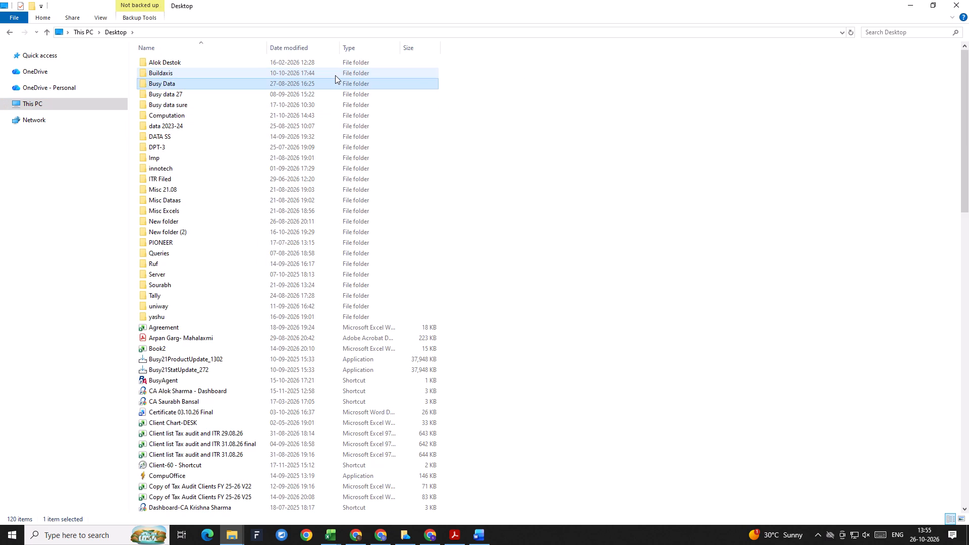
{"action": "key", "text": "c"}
{"action": "key", "text": "Return"}
{"action": "key", "text": "Down"}
{"action": "key", "text": "Down"}
{"action": "key", "text": "Down"}
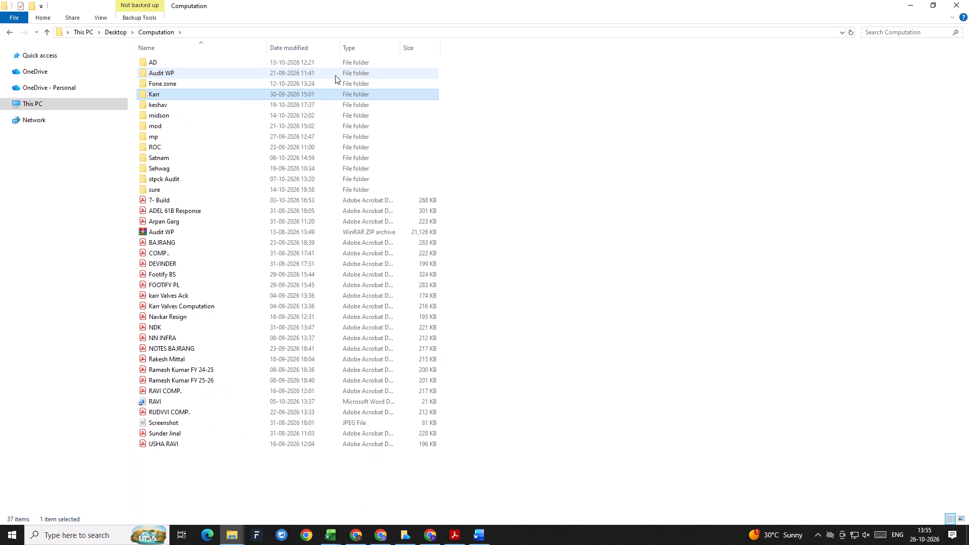
{"action": "key", "text": "Down"}
{"action": "key", "text": "Down"}
{"action": "key", "text": "Down"}
{"action": "key", "text": "Down"}
{"action": "key", "text": "Down"}
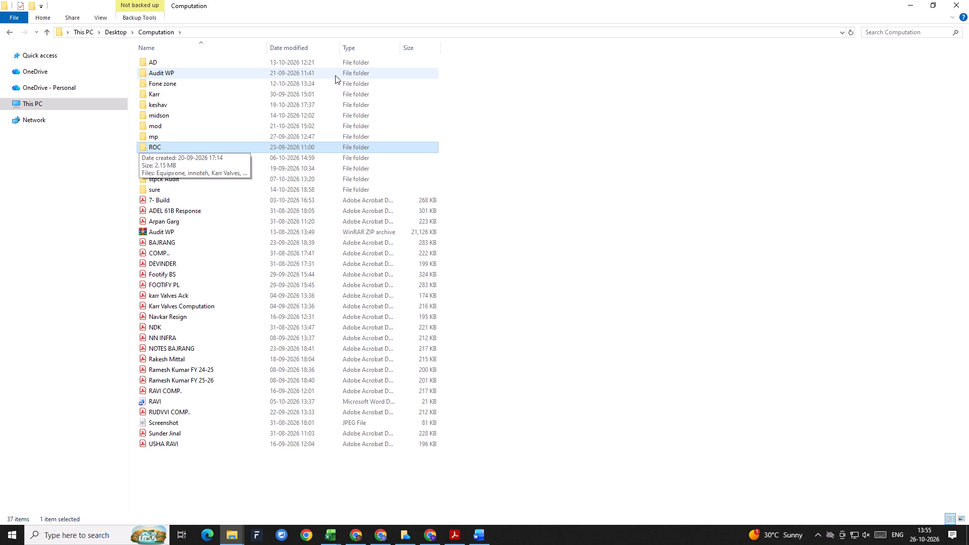
{"action": "key", "text": "Return"}
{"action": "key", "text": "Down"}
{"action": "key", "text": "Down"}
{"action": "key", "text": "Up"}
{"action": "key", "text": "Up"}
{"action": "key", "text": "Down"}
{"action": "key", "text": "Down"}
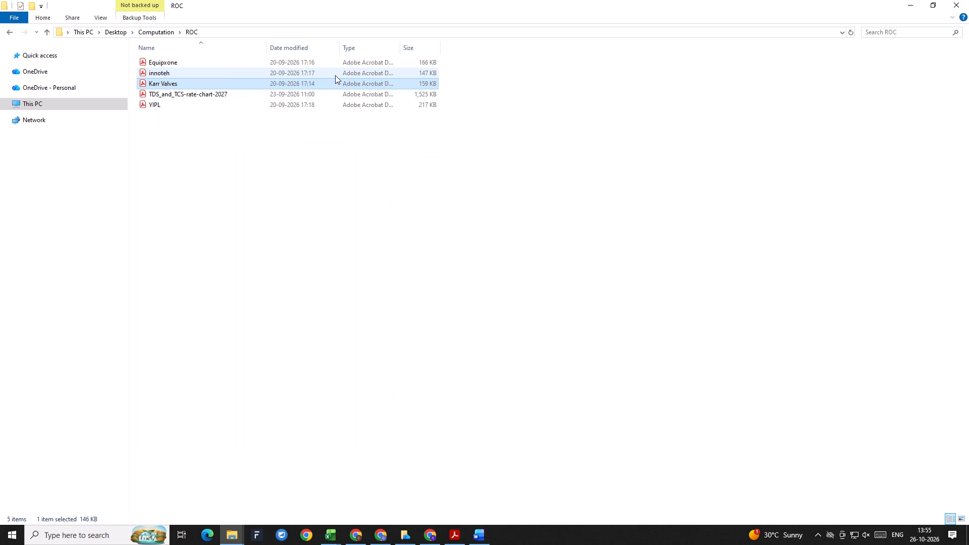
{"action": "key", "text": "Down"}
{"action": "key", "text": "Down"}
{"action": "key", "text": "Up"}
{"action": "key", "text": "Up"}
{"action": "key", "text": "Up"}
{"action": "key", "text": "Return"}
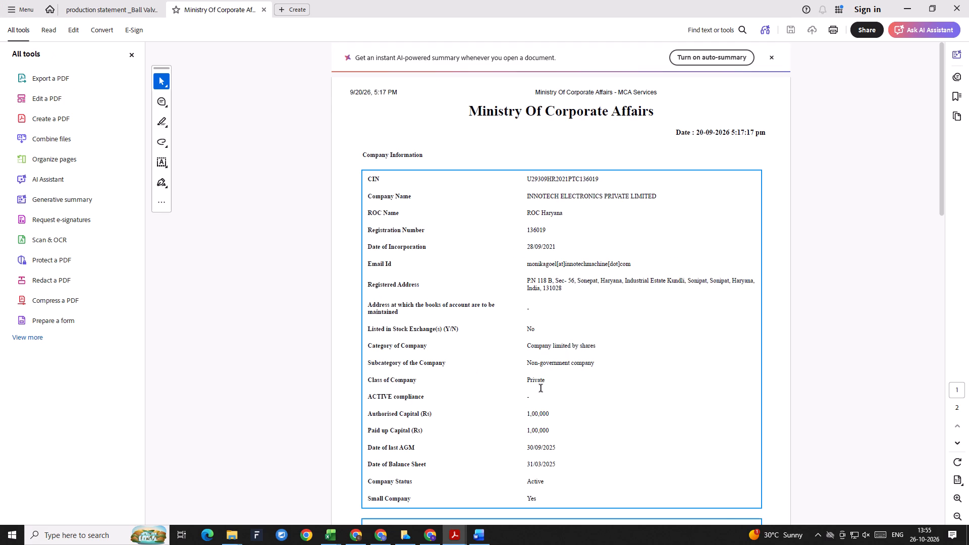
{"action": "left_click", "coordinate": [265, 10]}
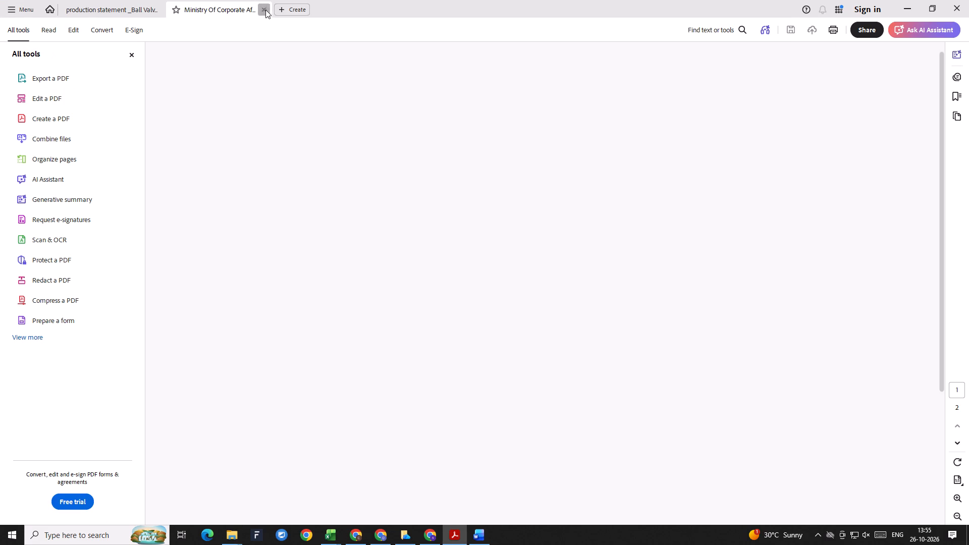
Return to File Explorer and open the Karr Valves PDF from the ROC folder.
{"action": "key", "text": "alt+Tab"}
{"action": "key", "text": "Down"}
{"action": "key", "text": "Down"}
{"action": "key", "text": "Up"}
{"action": "key", "text": "Return"}
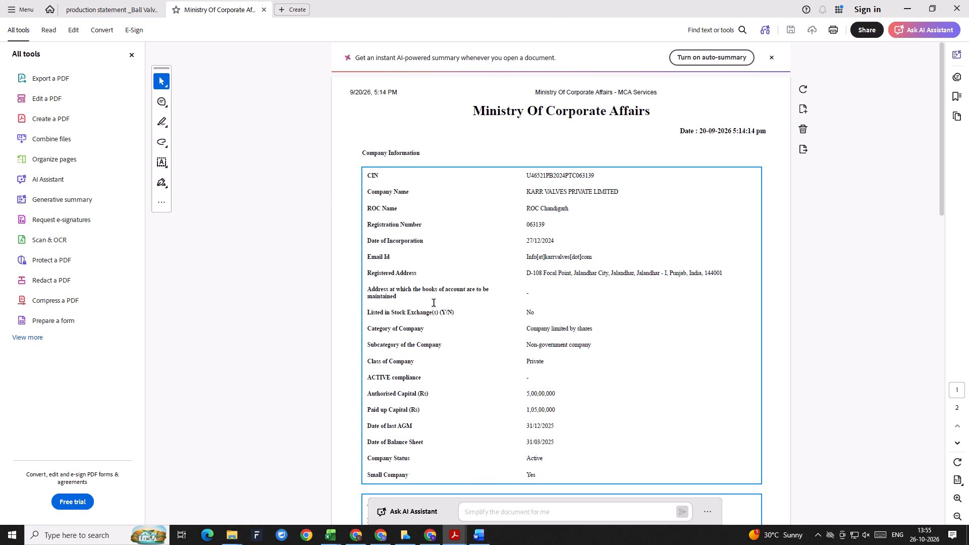
In the Word certificate, delete the "[Name of the Client/Firm],=" placeholder and the full stop after "M/s", leaving a space before "holding".
{"action": "left_click", "coordinate": [487, 544]}
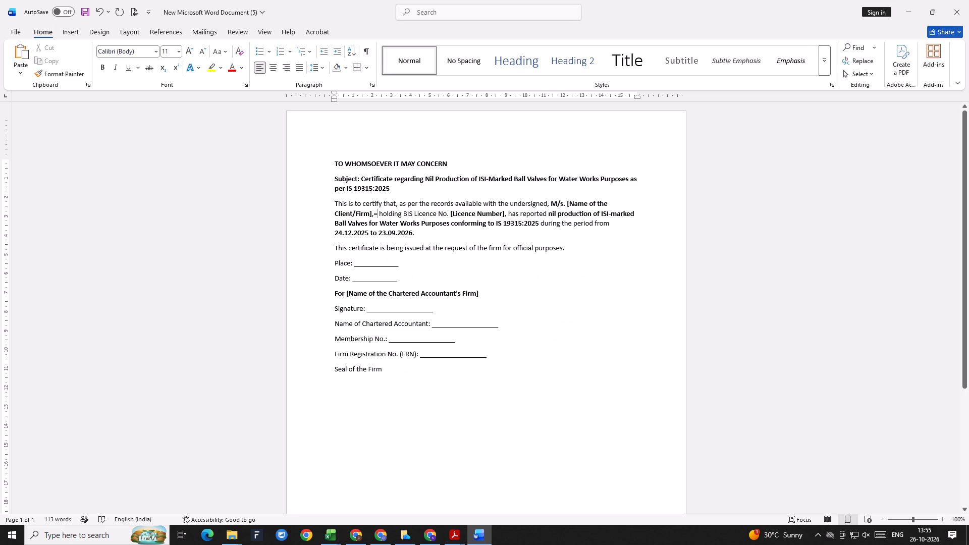
{"action": "left_click", "coordinate": [559, 198]}
{"action": "key", "text": "Left"}
{"action": "left_click", "coordinate": [382, 215]}
{"action": "key", "text": "Left"}
{"action": "key", "text": "BackSpace"}
{"action": "key", "text": "BackSpace"}
{"action": "key", "text": "BackSpace"}
{"action": "key", "text": "BackSpace"}
{"action": "key", "text": "BackSpace"}
{"action": "key", "text": "BackSpace"}
{"action": "key", "text": "BackSpace"}
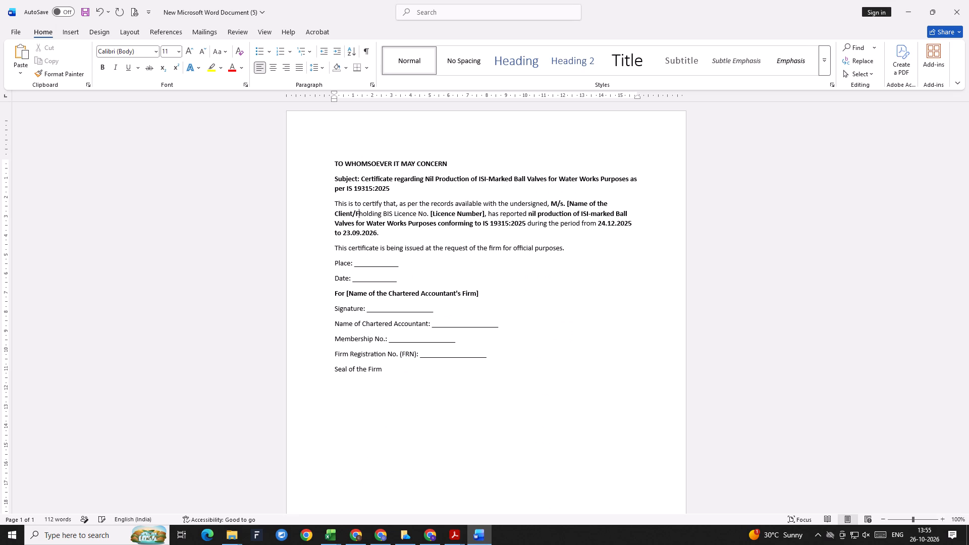
{"action": "key", "text": "BackSpace"}
{"action": "key", "text": "BackSpace"}
{"action": "key", "text": "BackSpace"}
{"action": "key", "text": "BackSpace"}
{"action": "key", "text": "BackSpace"}
{"action": "key", "text": "BackSpace"}
{"action": "key", "text": "BackSpace"}
{"action": "key", "text": "BackSpace"}
{"action": "key", "text": "BackSpace"}
{"action": "key", "text": "BackSpace"}
{"action": "key", "text": "BackSpace"}
{"action": "key", "text": "BackSpace"}
{"action": "key", "text": "BackSpace"}
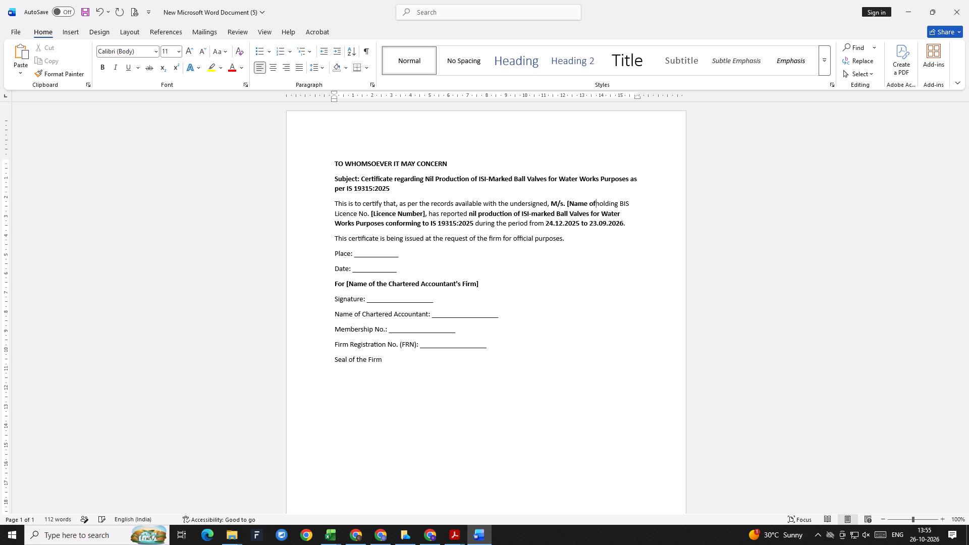
{"action": "key", "text": "BackSpace"}
{"action": "key", "text": "BackSpace"}
{"action": "key", "text": "BackSpace"}
{"action": "key", "text": "BackSpace"}
{"action": "key", "text": "BackSpace"}
{"action": "key", "text": "BackSpace"}
{"action": "key", "text": "BackSpace"}
{"action": "key", "text": "BackSpace"}
{"action": "key", "text": "BackSpace"}
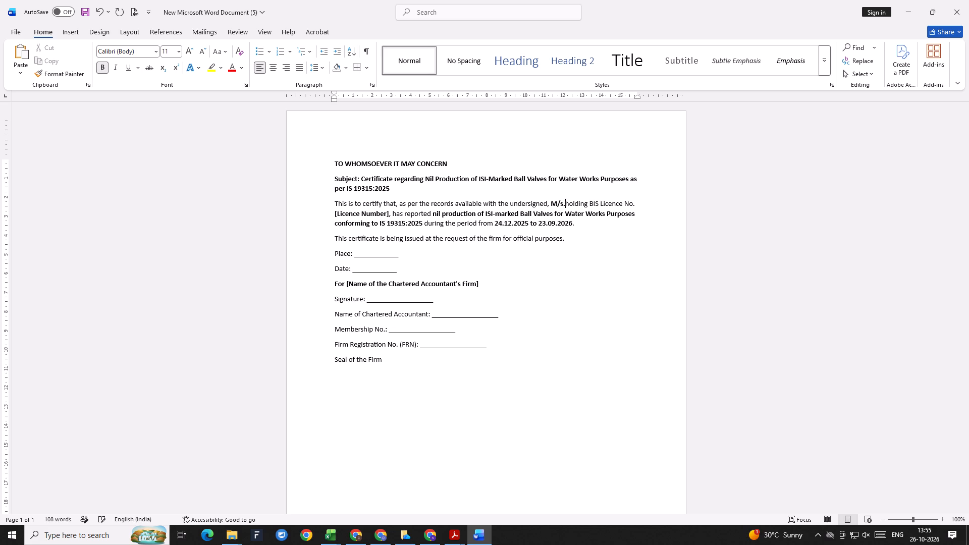
{"action": "key", "text": "BackSpace"}
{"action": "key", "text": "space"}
Copy the company name KARR VALVES PRIVATE LIMITED from the Acrobat PDF and paste it after "M/s" in the Word certificate, followed by a space.
{"action": "key", "text": "alt+Tab"}
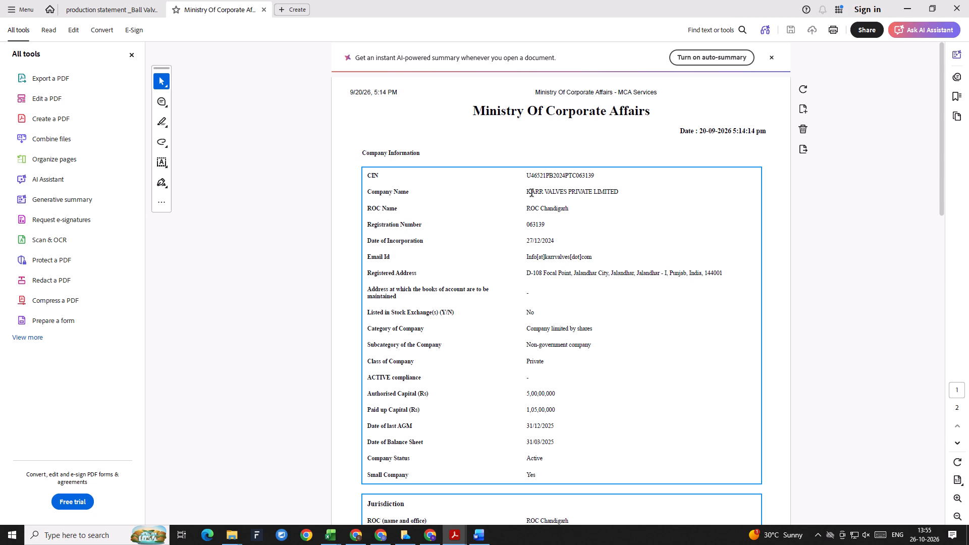
{"action": "left_click", "coordinate": [525, 193]}
{"action": "left_click_drag", "start_coordinate": [528, 193], "coordinate": [633, 192]}
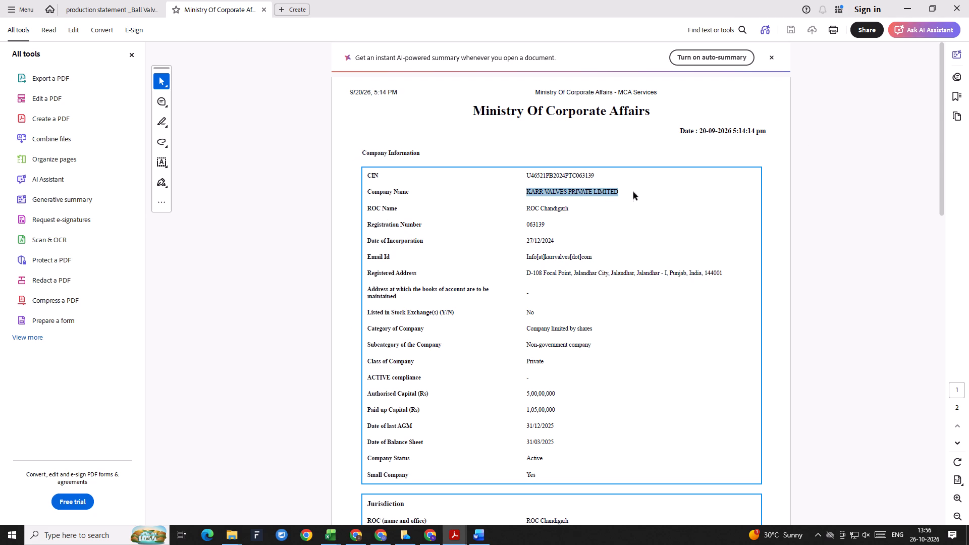
{"action": "key", "text": "ctrl+c"}
{"action": "key", "text": "alt+Tab"}
{"action": "key", "text": "ctrl+v"}
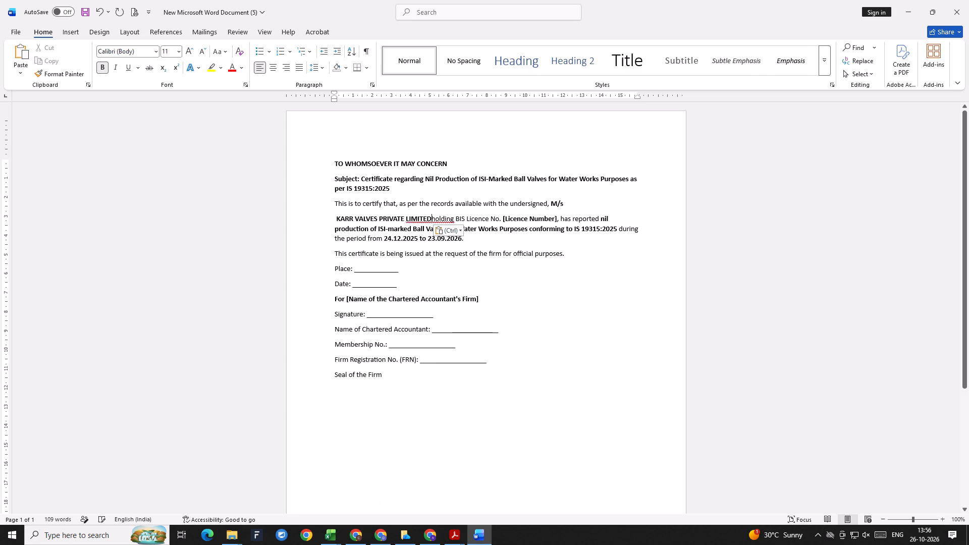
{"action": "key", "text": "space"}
Add the text "( CIN No. " after the company name in the Word certificate.
{"action": "key", "text": "alt+Tab"}
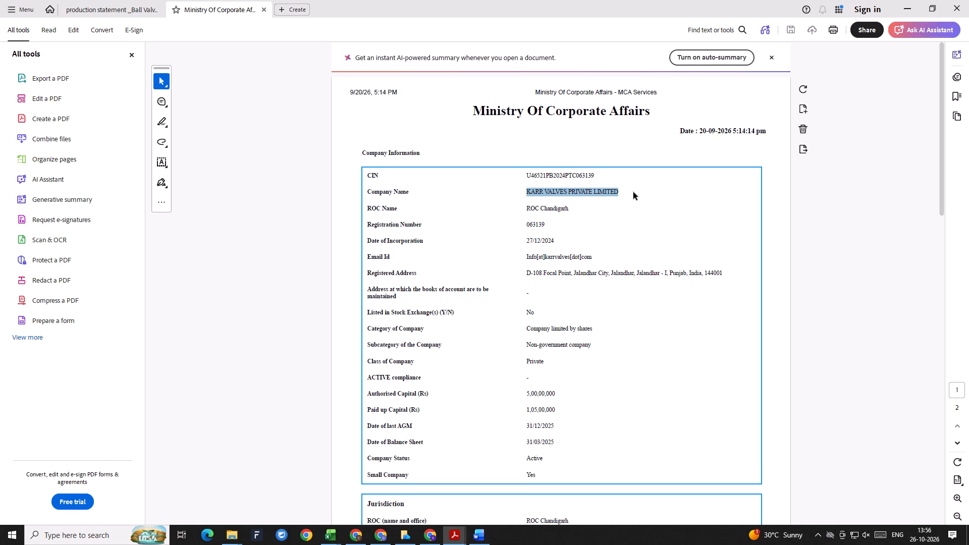
{"action": "key", "text": "alt+Tab"}
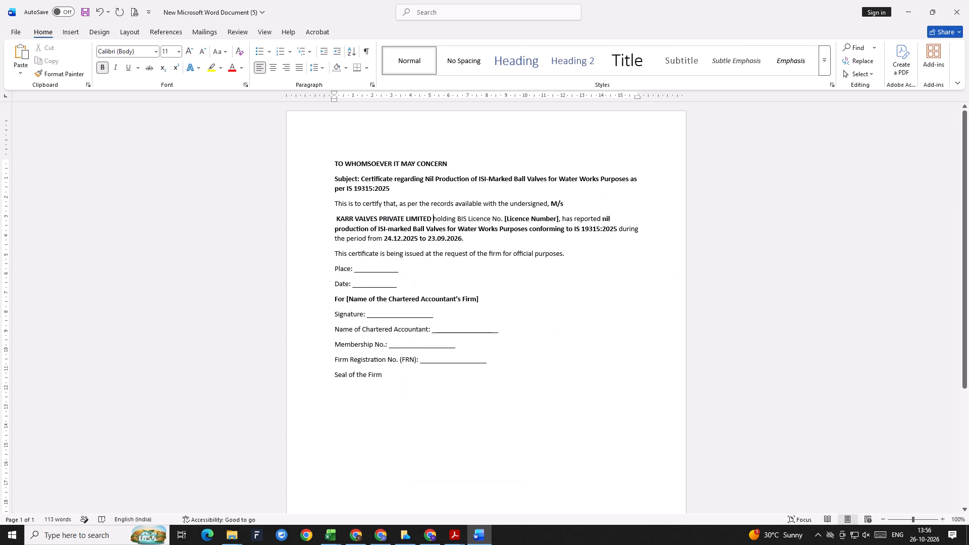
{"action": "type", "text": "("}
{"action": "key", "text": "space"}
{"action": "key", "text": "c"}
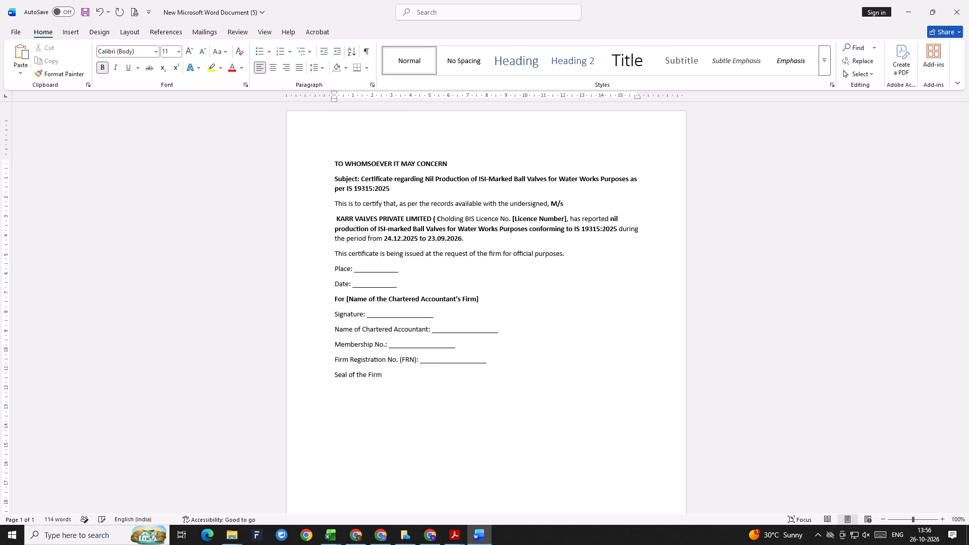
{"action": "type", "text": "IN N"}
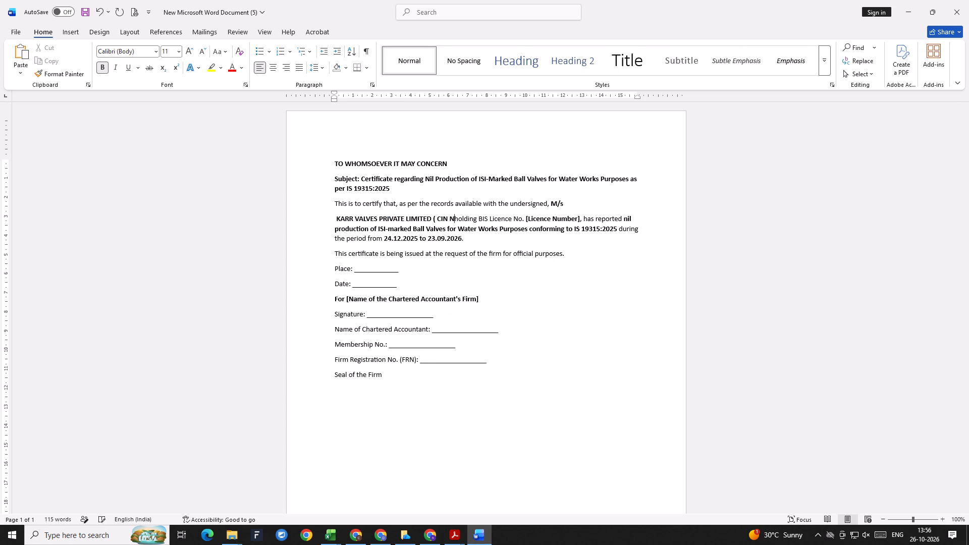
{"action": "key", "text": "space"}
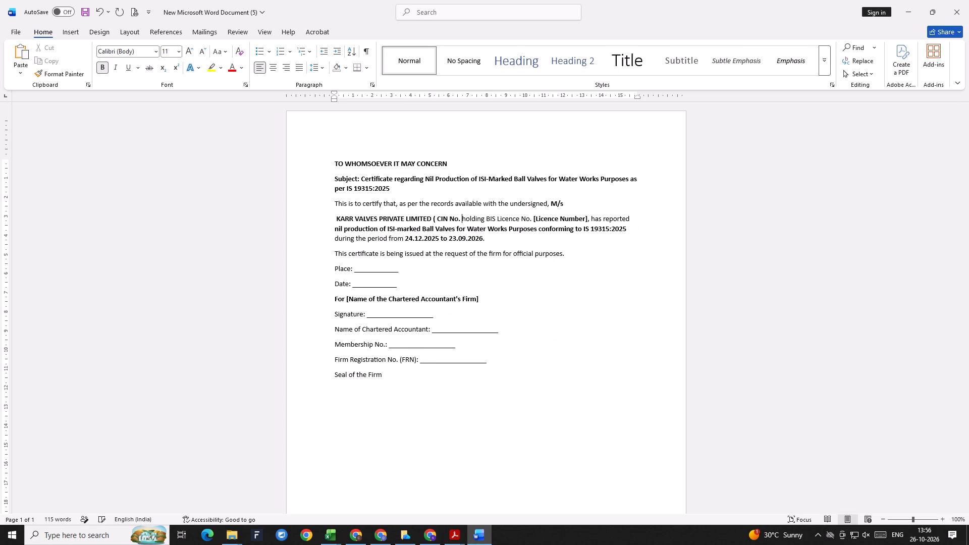
Copy the company's CIN from the Acrobat PDF, paste it after "CIN No." in the Word certificate and close the parenthesis directly after it.
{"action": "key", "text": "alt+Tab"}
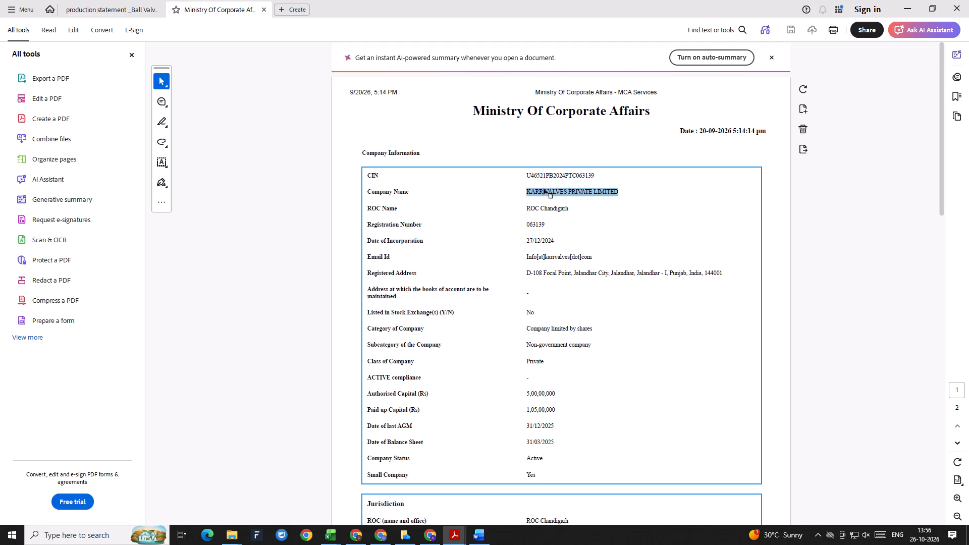
{"action": "left_click_drag", "start_coordinate": [526, 175], "coordinate": [635, 178]}
{"action": "left_click", "coordinate": [623, 200]}
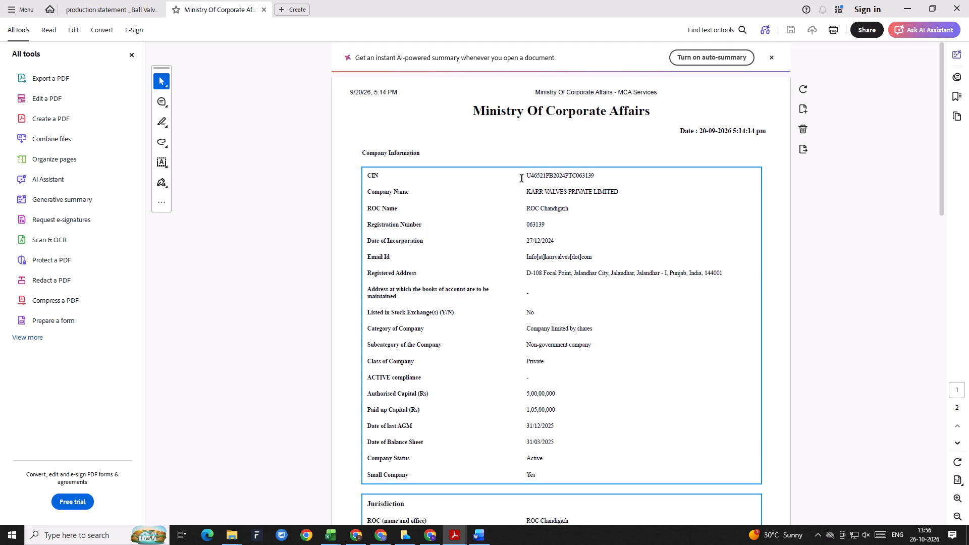
{"action": "left_click_drag", "start_coordinate": [528, 175], "coordinate": [621, 182]}
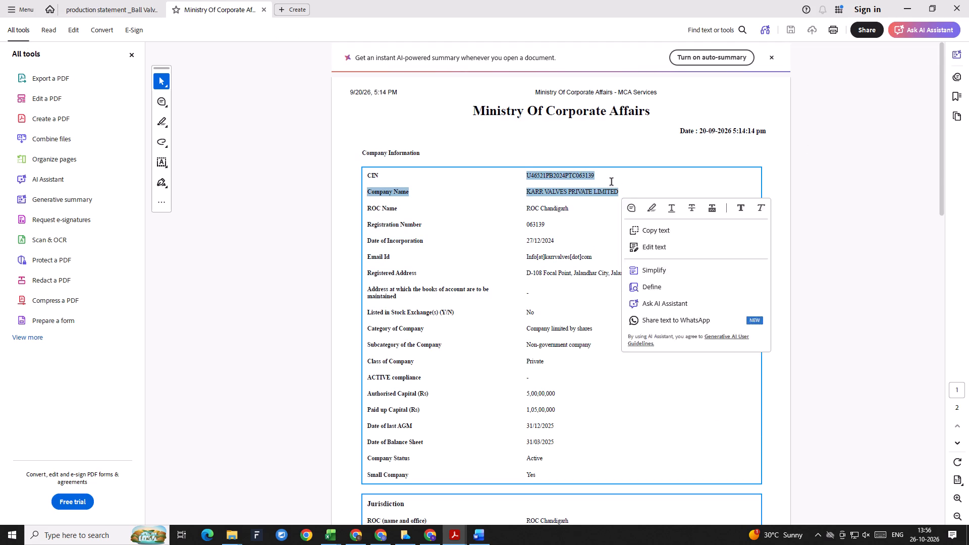
{"action": "left_click", "coordinate": [612, 182]}
{"action": "left_click_drag", "start_coordinate": [529, 176], "coordinate": [576, 176]}
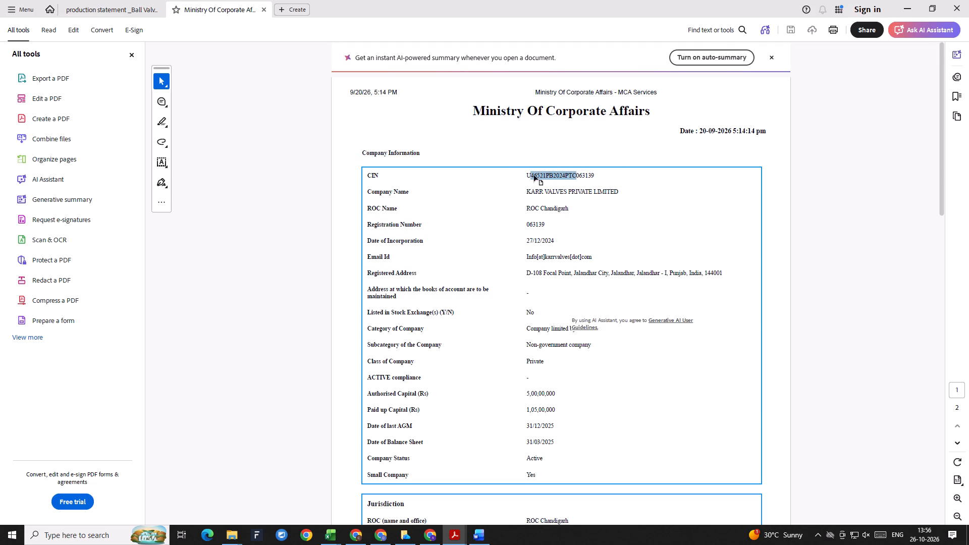
{"action": "left_click", "coordinate": [531, 175]}
{"action": "left_click", "coordinate": [526, 175]}
{"action": "left_click_drag", "start_coordinate": [528, 175], "coordinate": [543, 176]}
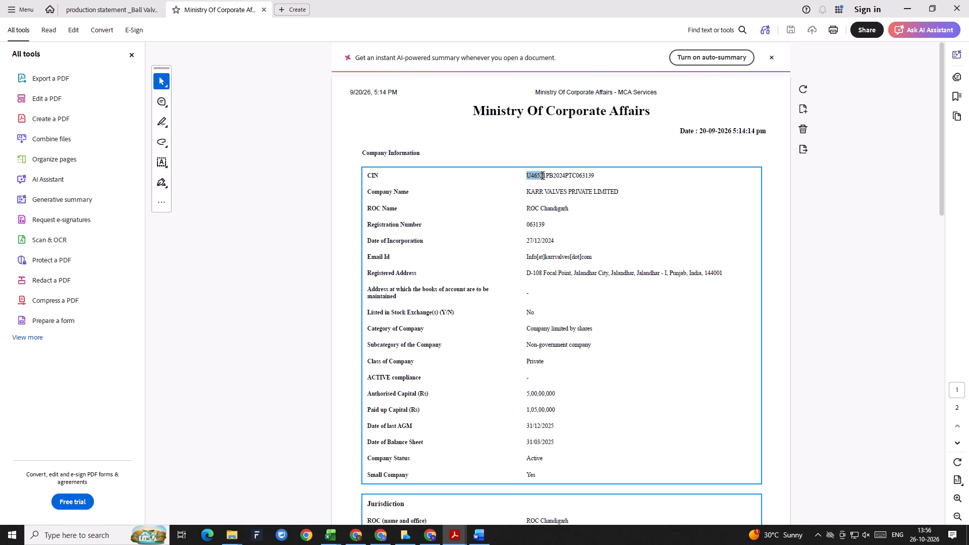
{"action": "left_click_drag", "start_coordinate": [543, 176], "coordinate": [599, 181]}
{"action": "key", "text": "ctrl+c"}
{"action": "key", "text": "alt+Tab"}
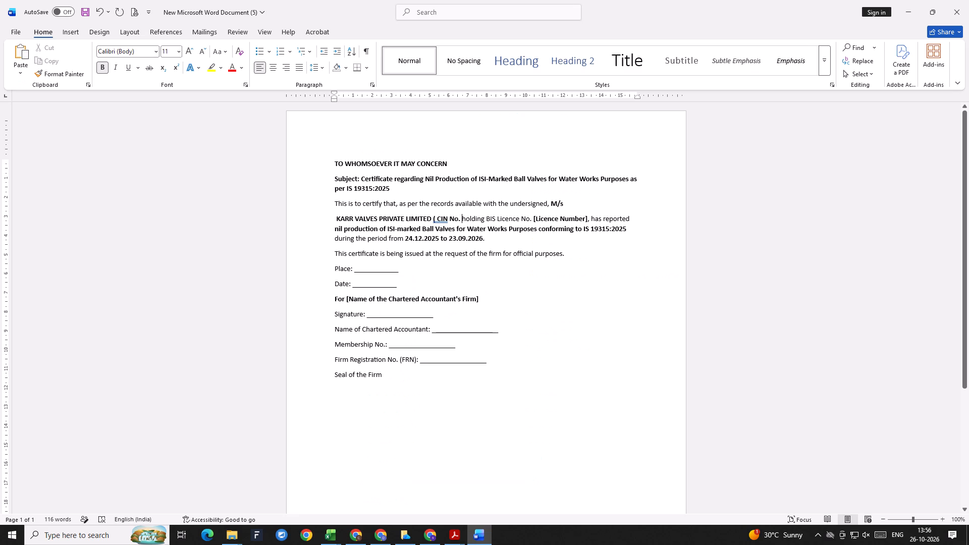
{"action": "key", "text": "ctrl+v"}
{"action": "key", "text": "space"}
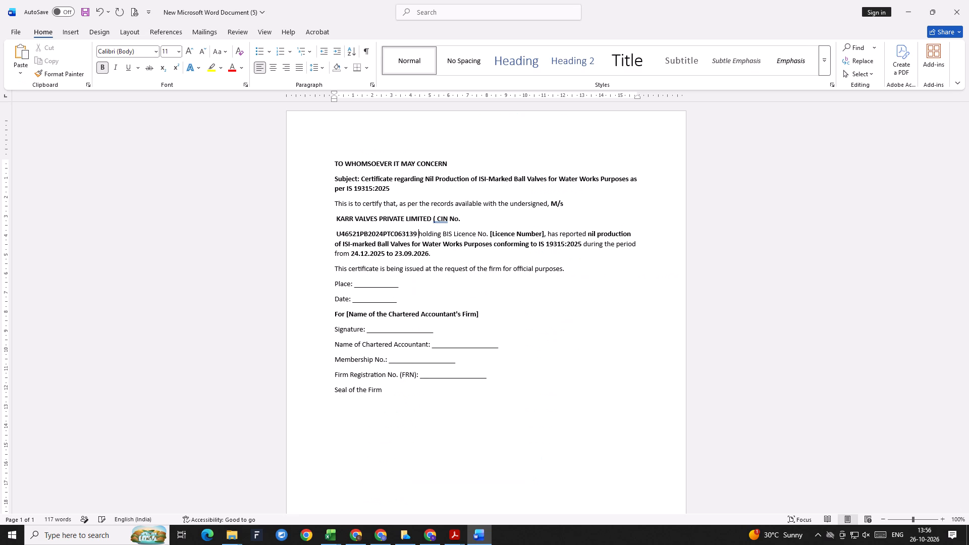
{"action": "key", "text": "shift+parenright"}
{"action": "key", "text": "Left"}
{"action": "key", "text": "BackSpace"}
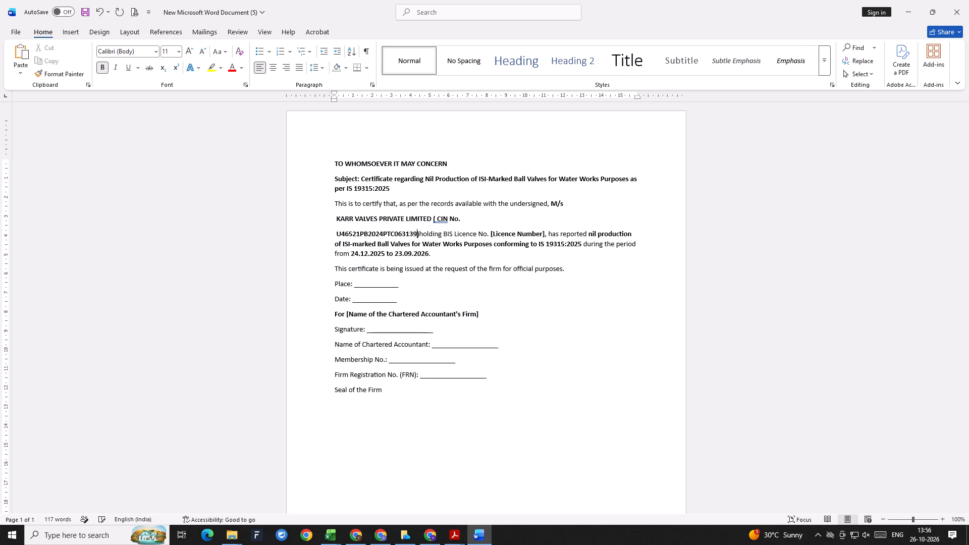
Remove the line break and extra space before the pasted CIN so it follows "CIN No." on the same line.
{"action": "key", "text": "Left"}
{"action": "key", "text": "Left"}
{"action": "key", "text": "Left"}
{"action": "key", "text": "Left"}
{"action": "key", "text": "Left"}
{"action": "key", "text": "Left"}
{"action": "key", "text": "Left"}
{"action": "key", "text": "Left"}
{"action": "key", "text": "Left"}
{"action": "key", "text": "Left"}
{"action": "key", "text": "Left"}
{"action": "key", "text": "Left"}
{"action": "key", "text": "Left"}
{"action": "key", "text": "Left"}
{"action": "key", "text": "Left"}
{"action": "key", "text": "Left"}
{"action": "key", "text": "Left"}
{"action": "key", "text": "Left"}
{"action": "key", "text": "Left"}
{"action": "key", "text": "Left"}
{"action": "key", "text": "Left"}
{"action": "key", "text": "BackSpace"}
{"action": "key", "text": "BackSpace"}
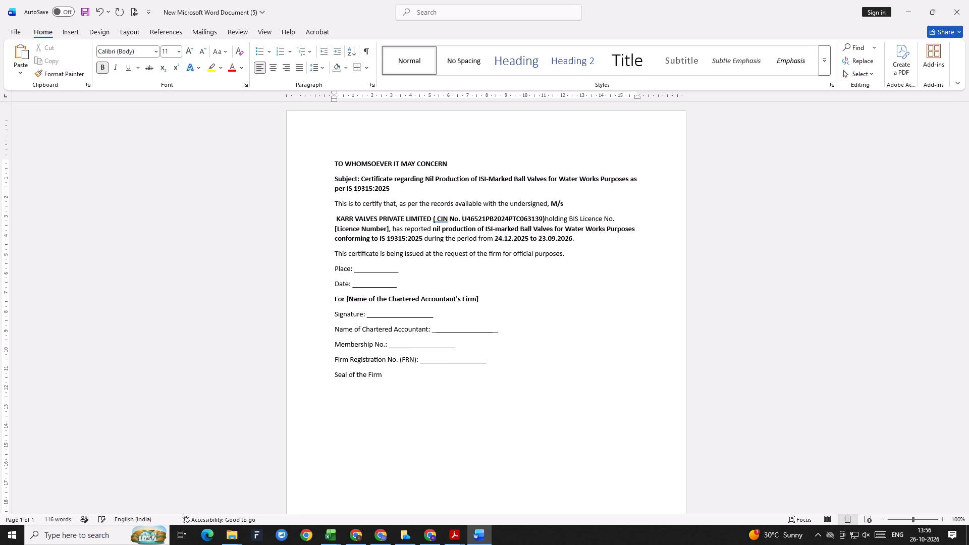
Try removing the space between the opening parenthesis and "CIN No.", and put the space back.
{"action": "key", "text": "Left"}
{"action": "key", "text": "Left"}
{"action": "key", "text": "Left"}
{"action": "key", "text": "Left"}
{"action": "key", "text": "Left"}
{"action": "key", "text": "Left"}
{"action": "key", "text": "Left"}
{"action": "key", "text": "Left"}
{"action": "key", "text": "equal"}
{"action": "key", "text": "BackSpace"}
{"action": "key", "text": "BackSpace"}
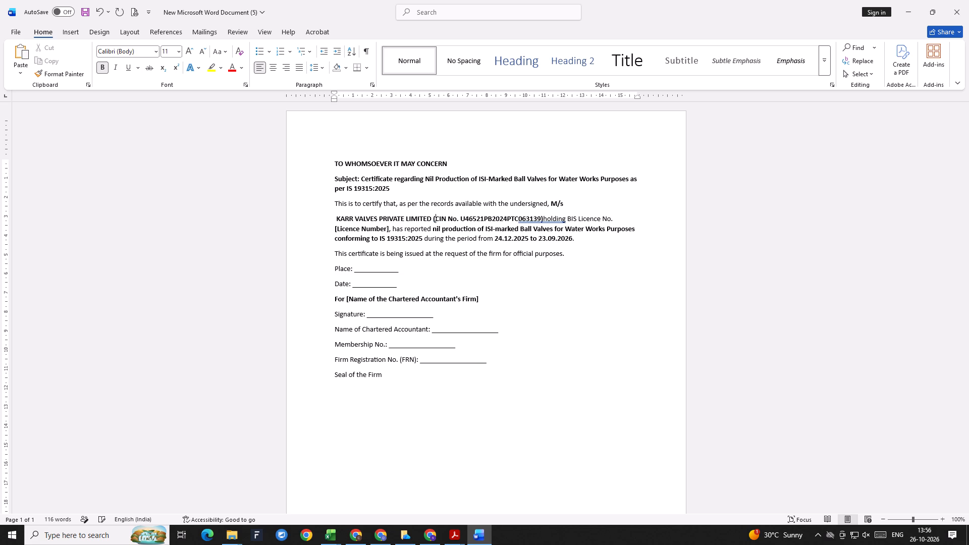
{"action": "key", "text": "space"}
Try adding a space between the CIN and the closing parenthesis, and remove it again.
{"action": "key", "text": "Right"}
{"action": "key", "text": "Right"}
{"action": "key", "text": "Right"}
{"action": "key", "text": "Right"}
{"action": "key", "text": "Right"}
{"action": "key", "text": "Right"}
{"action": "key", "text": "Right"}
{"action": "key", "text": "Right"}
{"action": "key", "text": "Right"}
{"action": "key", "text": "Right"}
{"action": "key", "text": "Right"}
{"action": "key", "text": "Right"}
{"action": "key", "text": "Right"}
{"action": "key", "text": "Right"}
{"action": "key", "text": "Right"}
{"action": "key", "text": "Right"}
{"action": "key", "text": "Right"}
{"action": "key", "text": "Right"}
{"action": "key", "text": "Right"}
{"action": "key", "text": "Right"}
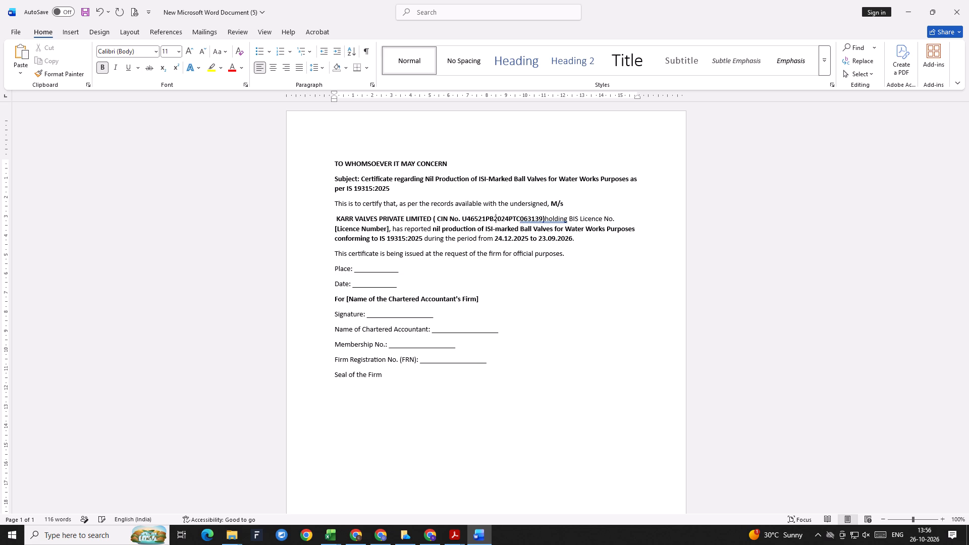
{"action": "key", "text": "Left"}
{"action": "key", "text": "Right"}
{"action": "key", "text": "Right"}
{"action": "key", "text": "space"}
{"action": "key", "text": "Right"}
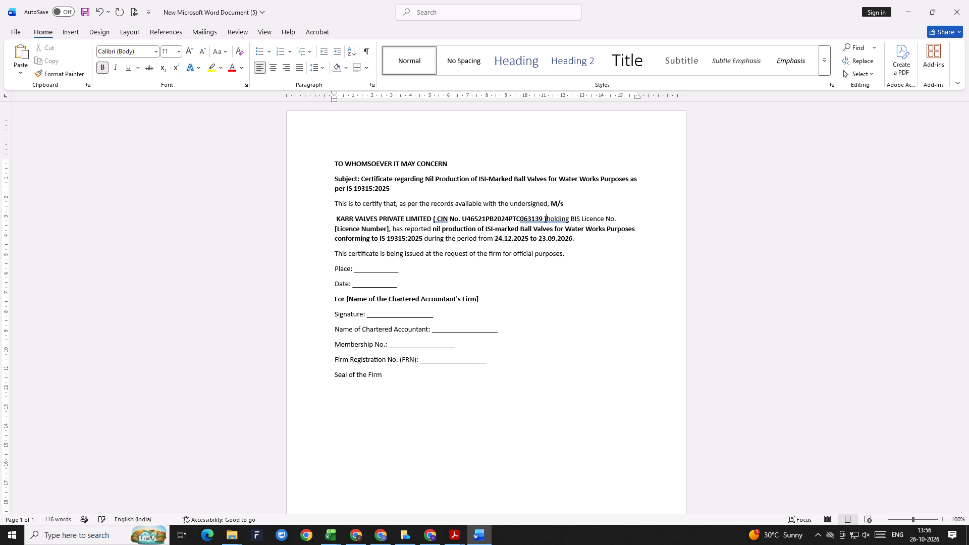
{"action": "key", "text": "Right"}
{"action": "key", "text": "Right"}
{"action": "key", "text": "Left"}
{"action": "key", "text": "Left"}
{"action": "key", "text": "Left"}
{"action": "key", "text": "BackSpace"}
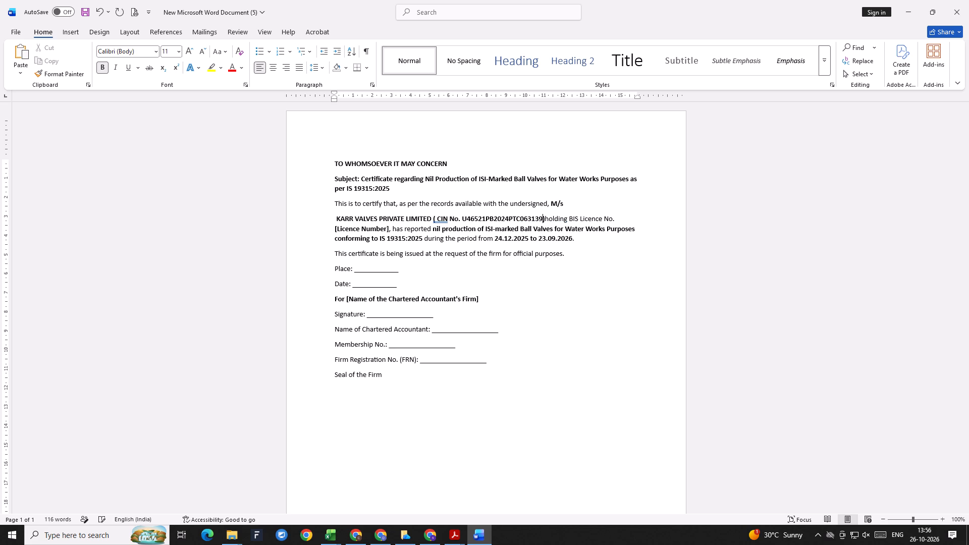
Remove the space between the opening parenthesis and "CIN No." in the certificate.
{"action": "key", "text": "Left"}
{"action": "key", "text": "Left"}
{"action": "key", "text": "Left"}
{"action": "key", "text": "Left"}
{"action": "key", "text": "Left"}
{"action": "key", "text": "Left"}
{"action": "key", "text": "Left"}
{"action": "key", "text": "Left"}
{"action": "key", "text": "Left"}
{"action": "key", "text": "Left"}
{"action": "key", "text": "Left"}
{"action": "key", "text": "Left"}
{"action": "key", "text": "Left"}
{"action": "key", "text": "Left"}
{"action": "key", "text": "Left"}
{"action": "key", "text": "Left"}
{"action": "key", "text": "Left"}
{"action": "key", "text": "Left"}
{"action": "key", "text": "Left"}
{"action": "key", "text": "Left"}
{"action": "key", "text": "Left"}
{"action": "key", "text": "Left"}
{"action": "key", "text": "BackSpace"}
Insert a space between the closing parenthesis after the CIN and the word "holding".
{"action": "key", "text": "Right"}
{"action": "key", "text": "Right"}
{"action": "key", "text": "Right"}
{"action": "key", "text": "Right"}
{"action": "key", "text": "Right"}
{"action": "key", "text": "Right"}
{"action": "key", "text": "Right"}
{"action": "key", "text": "Right"}
{"action": "key", "text": "Right"}
{"action": "key", "text": "Right"}
{"action": "key", "text": "Right"}
{"action": "key", "text": "Right"}
{"action": "key", "text": "Right"}
{"action": "key", "text": "Right"}
{"action": "key", "text": "Right"}
{"action": "key", "text": "Right"}
{"action": "key", "text": "Right"}
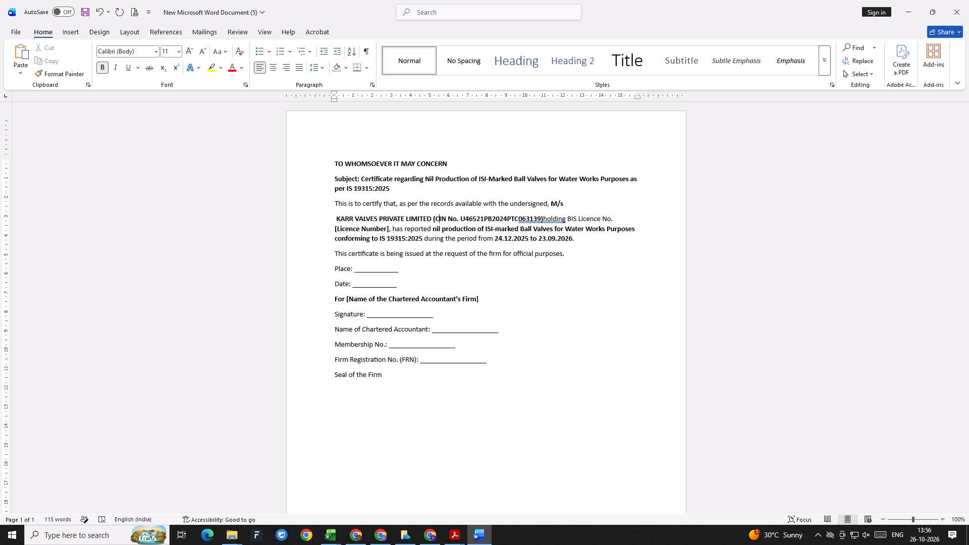
{"action": "key", "text": "Right"}
{"action": "key", "text": "Right"}
{"action": "key", "text": "Right"}
{"action": "key", "text": "Right"}
{"action": "key", "text": "Right"}
{"action": "key", "text": "Right"}
{"action": "key", "text": "Right"}
{"action": "key", "text": "Right"}
{"action": "key", "text": "Right"}
{"action": "key", "text": "Right"}
{"action": "key", "text": "Right"}
{"action": "key", "text": "Right"}
{"action": "key", "text": "Right"}
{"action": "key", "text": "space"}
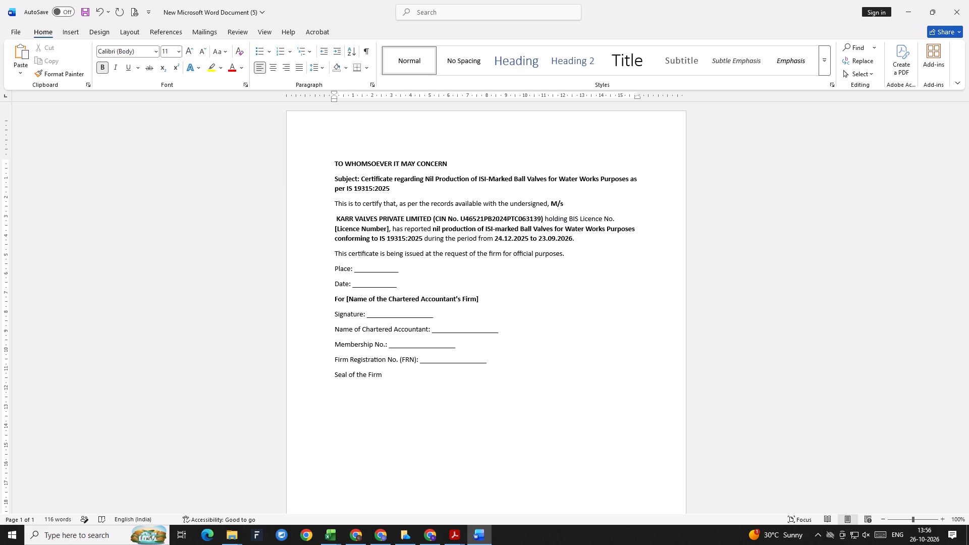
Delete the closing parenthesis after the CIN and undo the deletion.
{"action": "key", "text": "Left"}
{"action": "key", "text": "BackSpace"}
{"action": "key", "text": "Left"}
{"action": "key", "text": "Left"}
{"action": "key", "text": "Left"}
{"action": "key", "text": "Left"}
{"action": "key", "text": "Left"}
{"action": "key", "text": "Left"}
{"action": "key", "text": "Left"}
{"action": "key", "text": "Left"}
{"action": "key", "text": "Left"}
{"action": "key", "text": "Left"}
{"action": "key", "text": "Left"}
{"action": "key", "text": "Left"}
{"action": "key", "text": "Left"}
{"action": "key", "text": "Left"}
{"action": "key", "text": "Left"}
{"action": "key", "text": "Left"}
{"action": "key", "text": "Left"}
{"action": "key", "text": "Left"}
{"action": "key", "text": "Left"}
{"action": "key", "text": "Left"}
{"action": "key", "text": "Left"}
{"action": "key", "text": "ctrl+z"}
Add the text "Registered office at" after the CIN parenthesis, with a space on each side.
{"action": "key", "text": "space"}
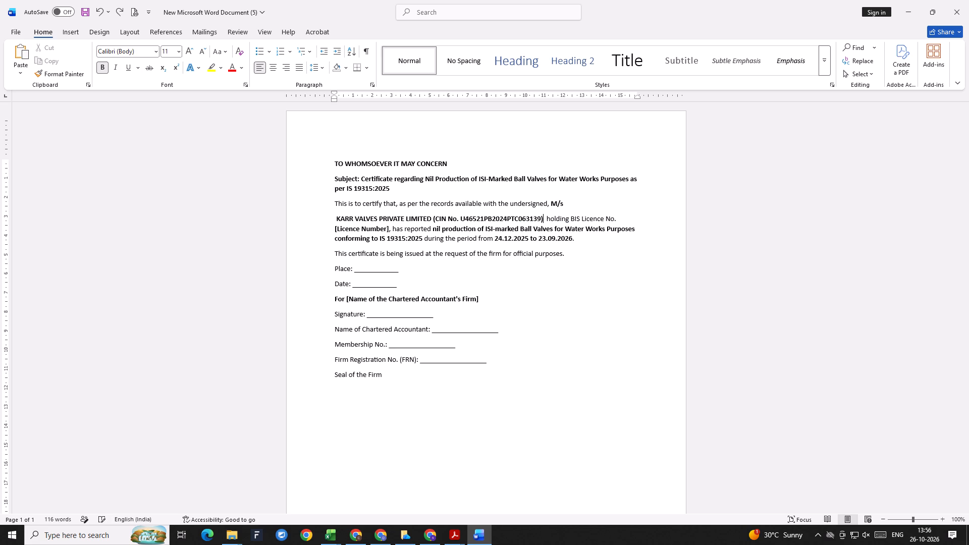
{"action": "key", "text": "alt+Tab"}
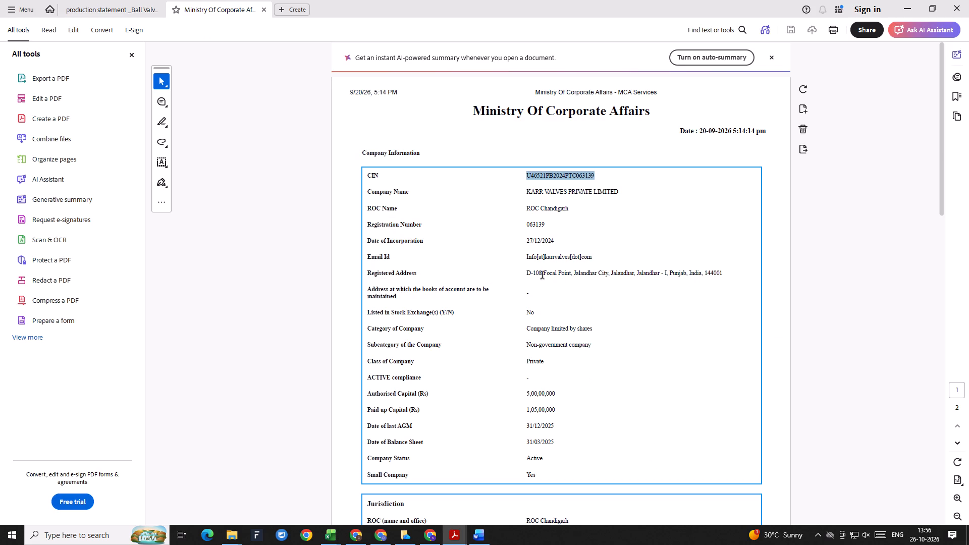
{"action": "key", "text": "alt+Tab"}
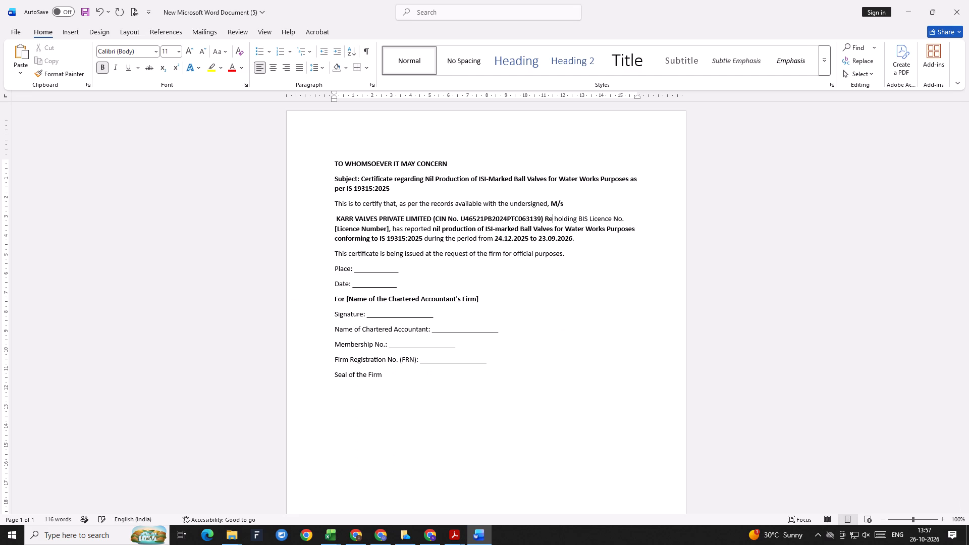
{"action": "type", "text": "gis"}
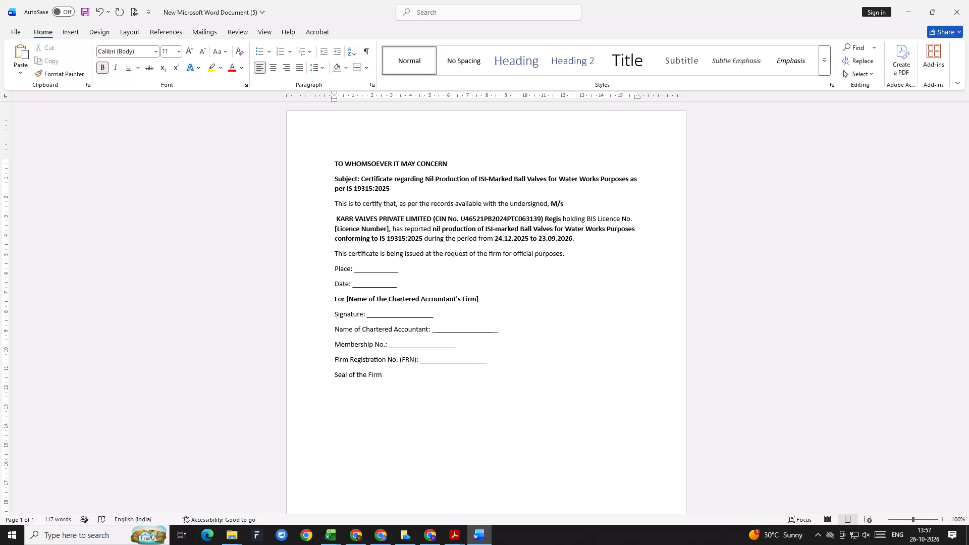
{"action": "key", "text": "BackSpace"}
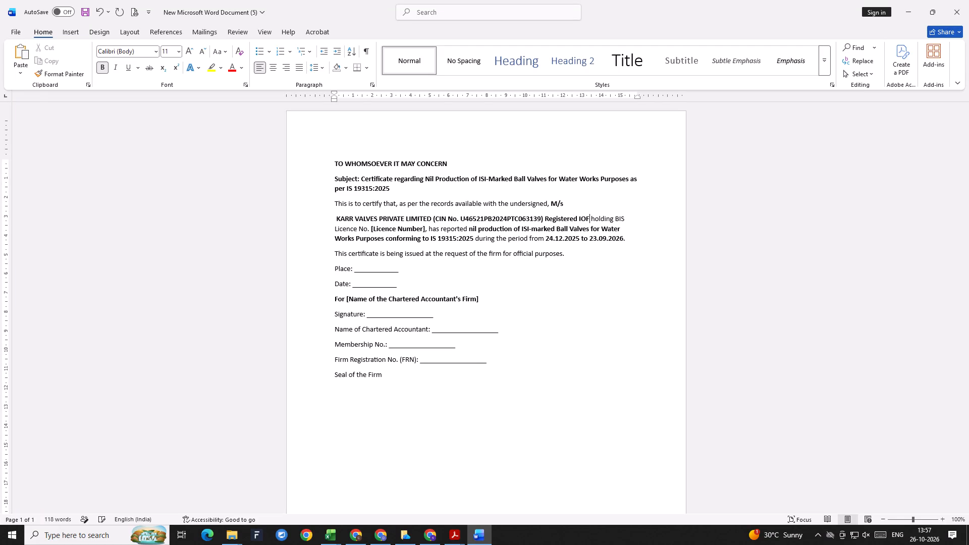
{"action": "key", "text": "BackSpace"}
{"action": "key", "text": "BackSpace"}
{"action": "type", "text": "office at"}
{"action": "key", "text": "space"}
Copy the company's registered address from the Acrobat PDF and paste it in Word after "Registered office at", leaving a single space before "holding".
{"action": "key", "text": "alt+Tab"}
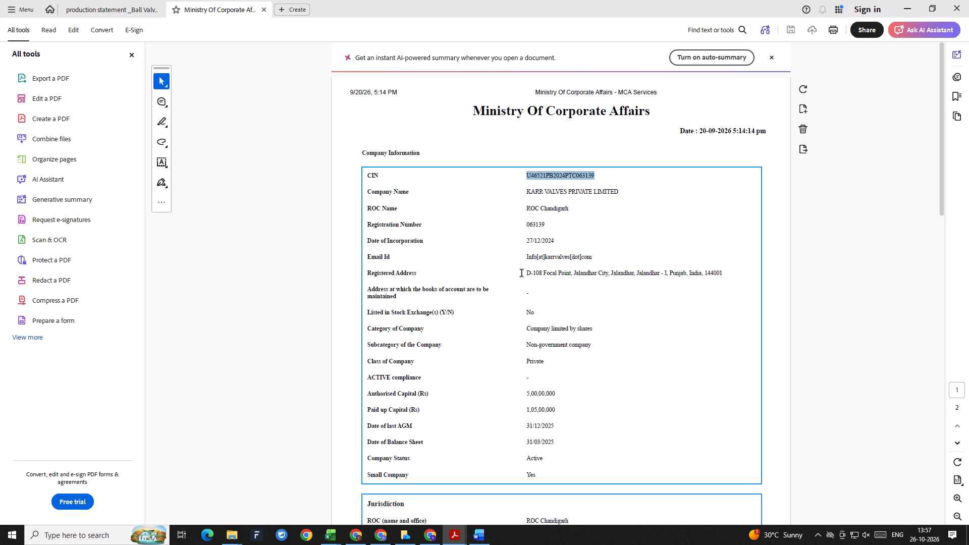
{"action": "left_click_drag", "start_coordinate": [527, 272], "coordinate": [709, 277]}
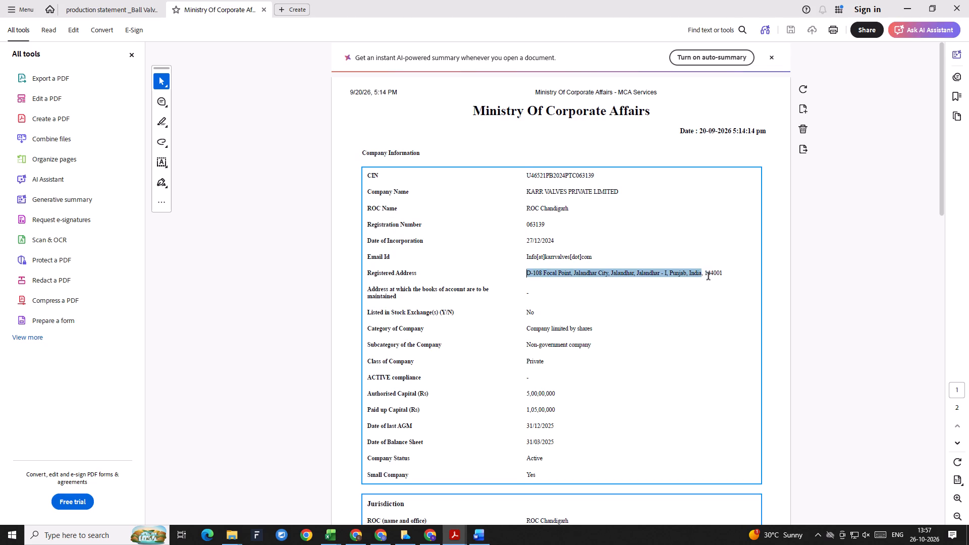
{"action": "left_click_drag", "start_coordinate": [709, 277], "coordinate": [718, 276]}
{"action": "key", "text": "ctrl+c"}
{"action": "key", "text": "alt+Tab"}
{"action": "key", "text": "ctrl+v"}
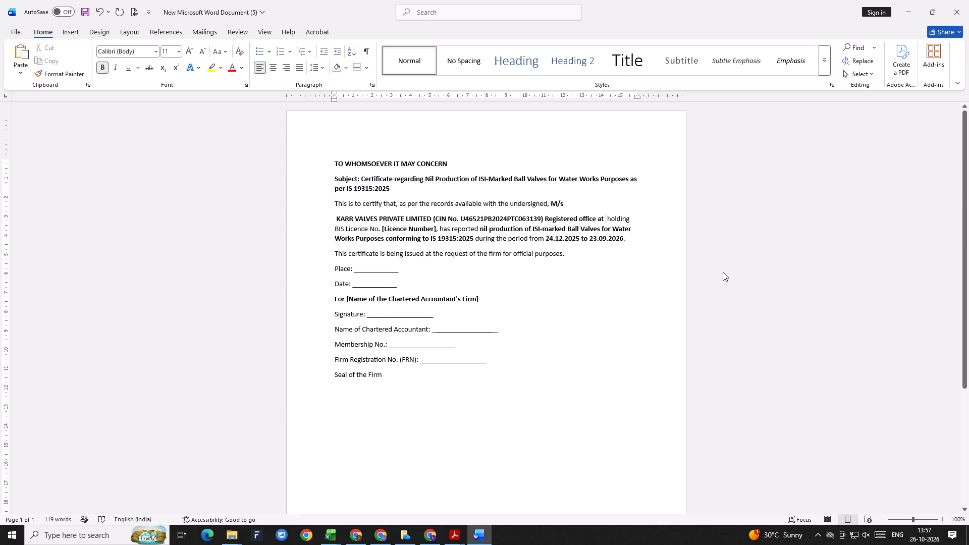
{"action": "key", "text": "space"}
{"action": "key", "text": "Right"}
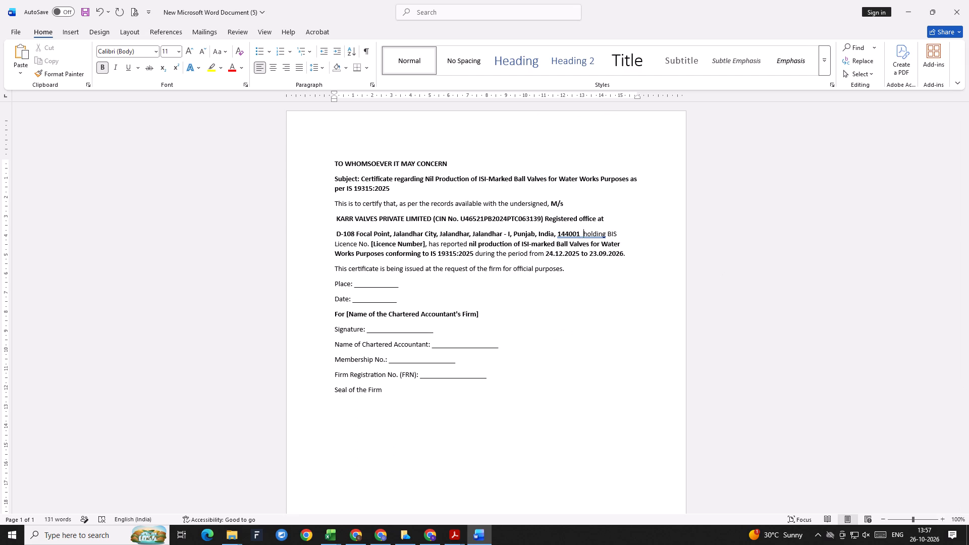
{"action": "key", "text": "BackSpace"}
Delete the bold "[Licence Number]" placeholder after "Licence No." in the certificate, keeping the comma before "has reported".
{"action": "key", "text": "Right"}
{"action": "key", "text": "Right"}
{"action": "key", "text": "Right"}
{"action": "key", "text": "Right"}
{"action": "key", "text": "Right"}
{"action": "key", "text": "Right"}
{"action": "key", "text": "Right"}
{"action": "key", "text": "Right"}
{"action": "key", "text": "Right"}
{"action": "key", "text": "Right"}
{"action": "key", "text": "Right"}
{"action": "key", "text": "Right"}
{"action": "key", "text": "Right"}
{"action": "key", "text": "Right"}
{"action": "key", "text": "Right"}
{"action": "key", "text": "Right"}
{"action": "key", "text": "Right"}
{"action": "key", "text": "Right"}
{"action": "key", "text": "Right"}
{"action": "key", "text": "Right"}
{"action": "key", "text": "Right"}
{"action": "key", "text": "Right"}
{"action": "key", "text": "BackSpace"}
{"action": "key", "text": "BackSpace"}
{"action": "key", "text": "BackSpace"}
{"action": "key", "text": "BackSpace"}
{"action": "key", "text": "BackSpace"}
{"action": "key", "text": "BackSpace"}
{"action": "key", "text": "BackSpace"}
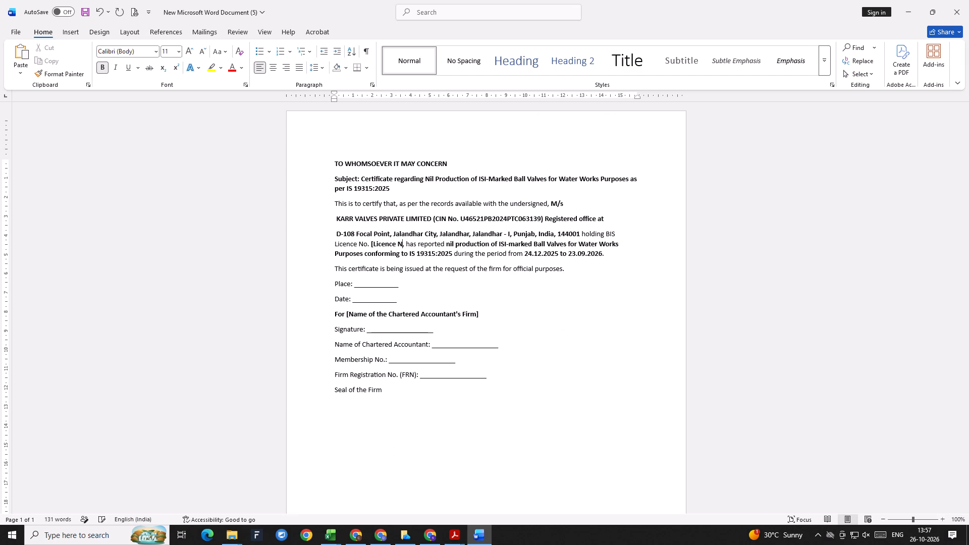
{"action": "key", "text": "BackSpace"}
{"action": "key", "text": "BackSpace"}
{"action": "key", "text": "BackSpace"}
{"action": "key", "text": "BackSpace"}
{"action": "key", "text": "BackSpace"}
{"action": "key", "text": "BackSpace"}
{"action": "key", "text": "BackSpace"}
{"action": "key", "text": "BackSpace"}
{"action": "key", "text": "BackSpace"}
{"action": "key", "text": "BackSpace"}
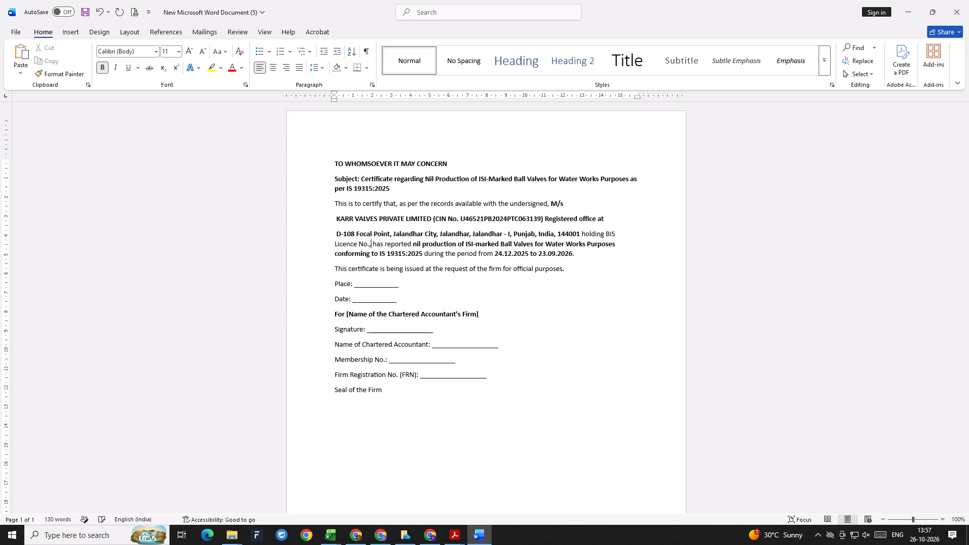
Enter the CM/L licence number from the production statement PDF in Acrobat after "Licence No." in the Word certificate, preceded by a space.
{"action": "key", "text": "alt+Tab"}
{"action": "key", "text": "alt+Tab"}
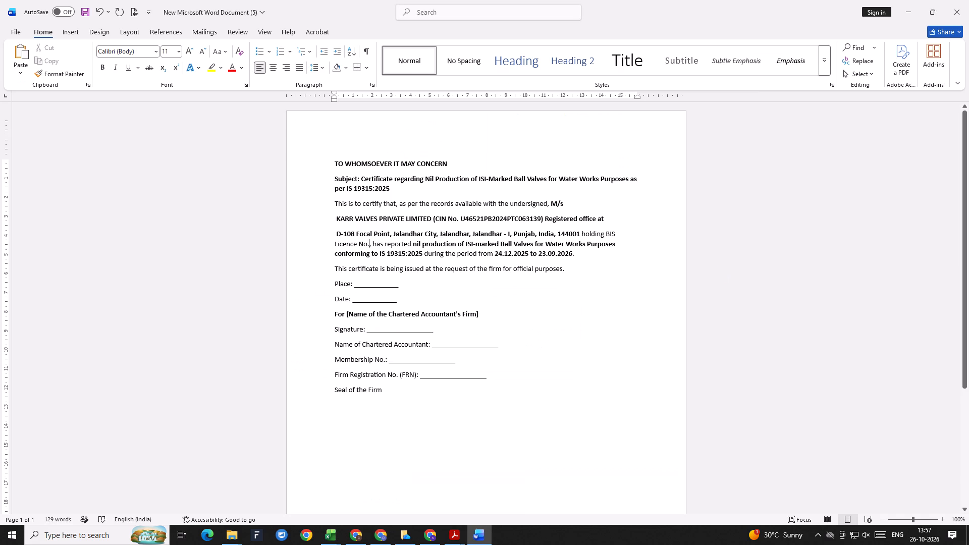
{"action": "key", "text": "alt+Tab"}
{"action": "left_click", "coordinate": [98, 7]}
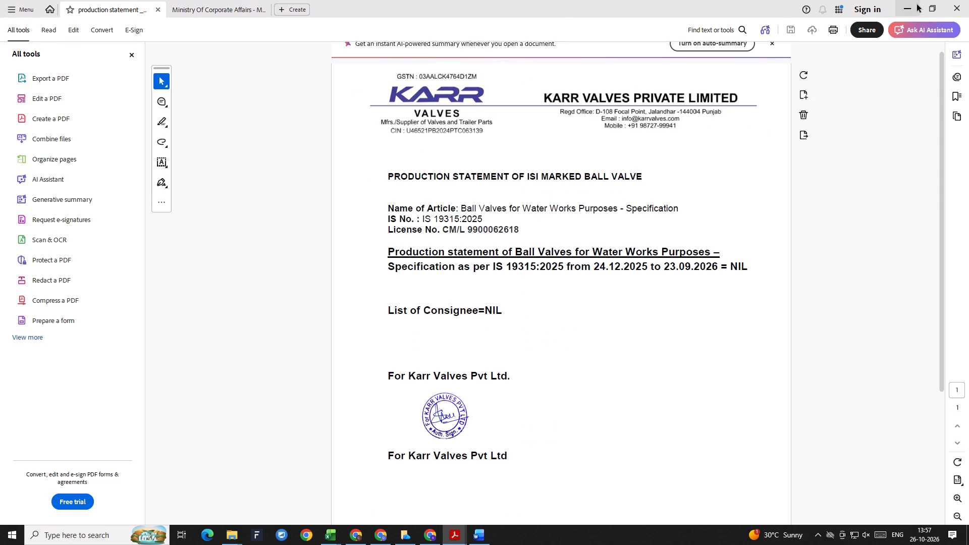
{"action": "left_click", "coordinate": [917, 5]}
{"action": "key", "text": "alt+Tab"}
{"action": "key", "text": "alt+Tab"}
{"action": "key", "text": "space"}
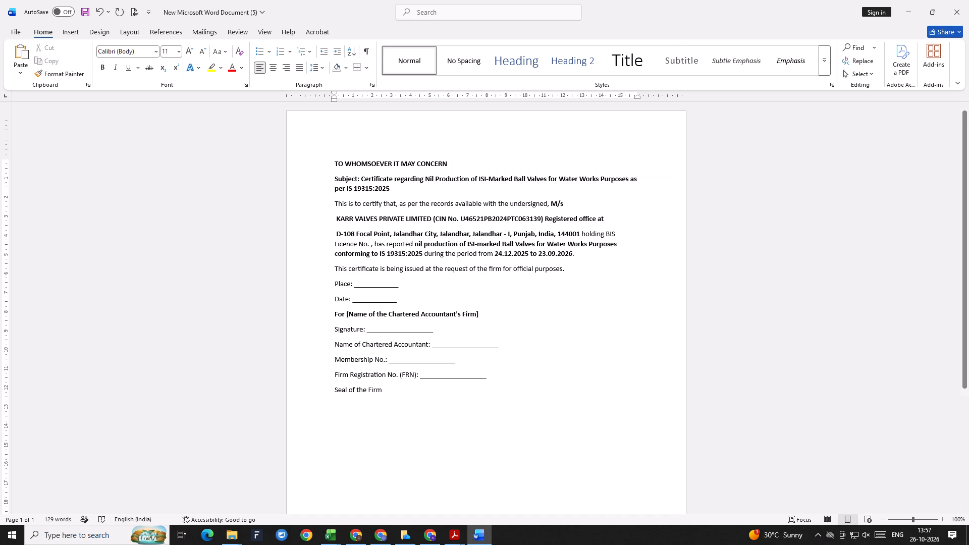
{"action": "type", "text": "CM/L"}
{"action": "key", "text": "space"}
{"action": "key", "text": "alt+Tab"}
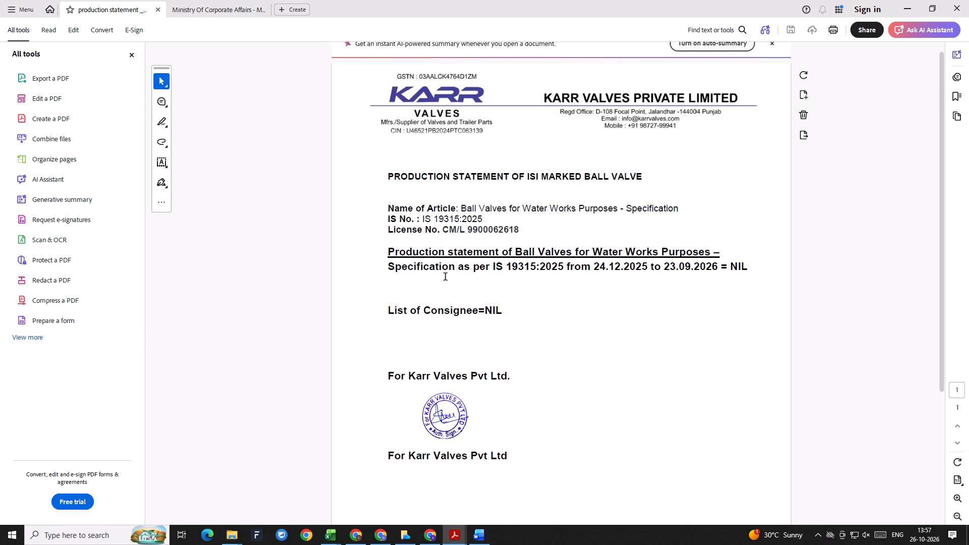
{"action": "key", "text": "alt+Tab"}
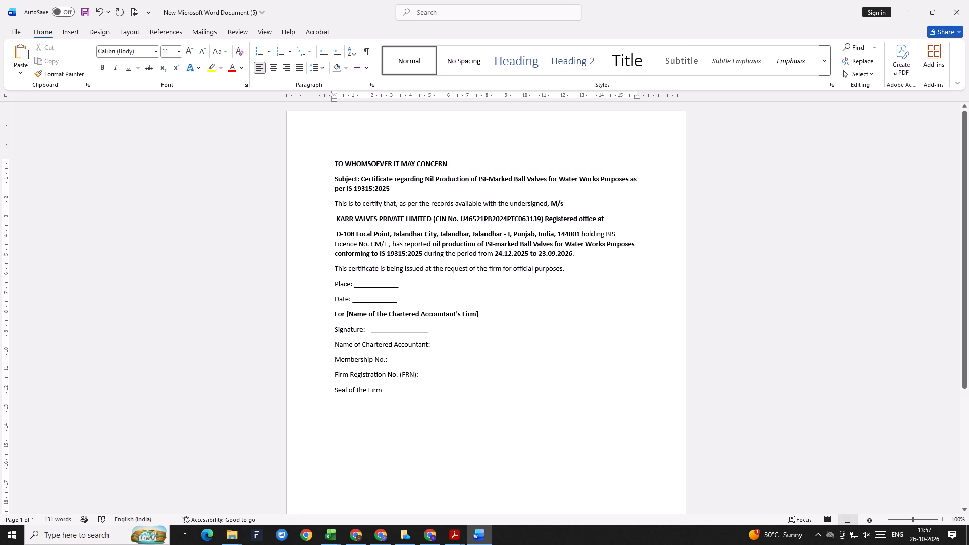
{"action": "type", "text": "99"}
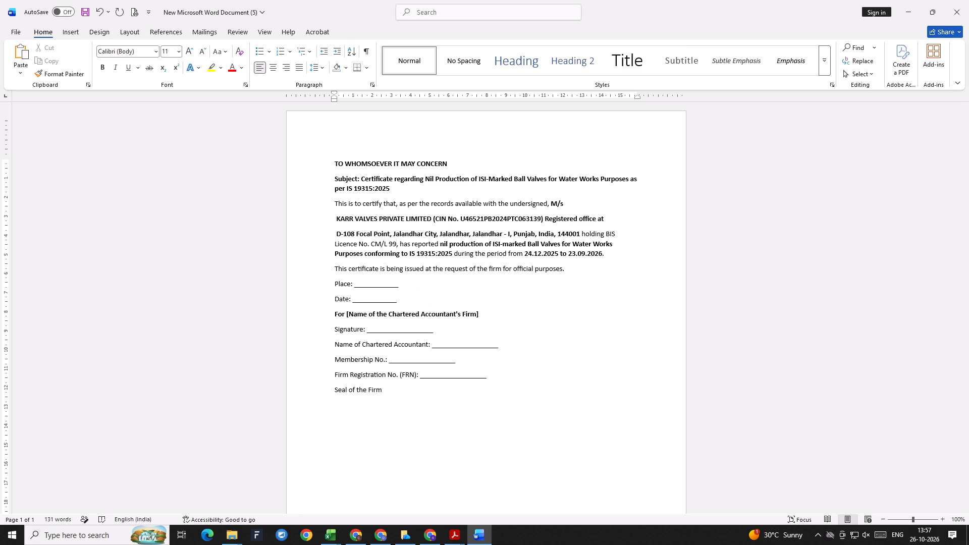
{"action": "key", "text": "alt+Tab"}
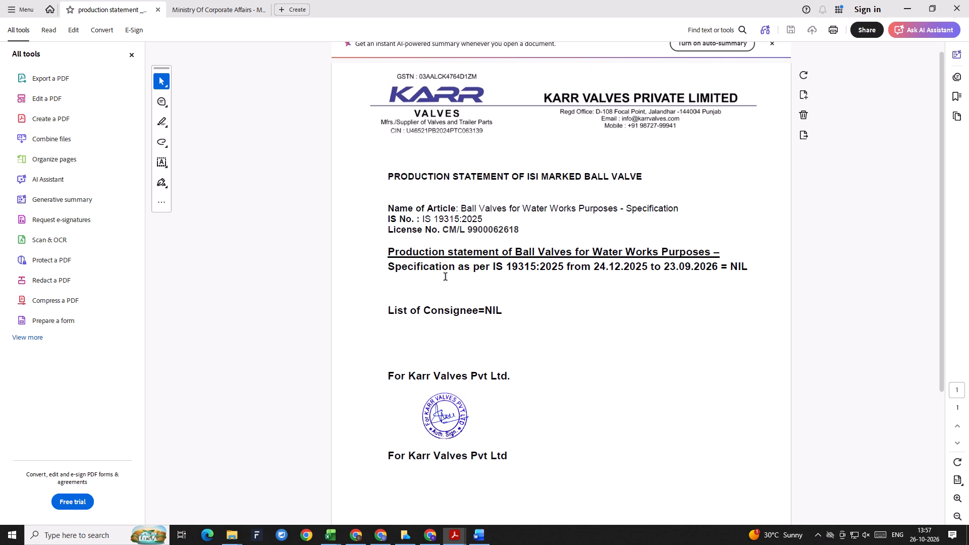
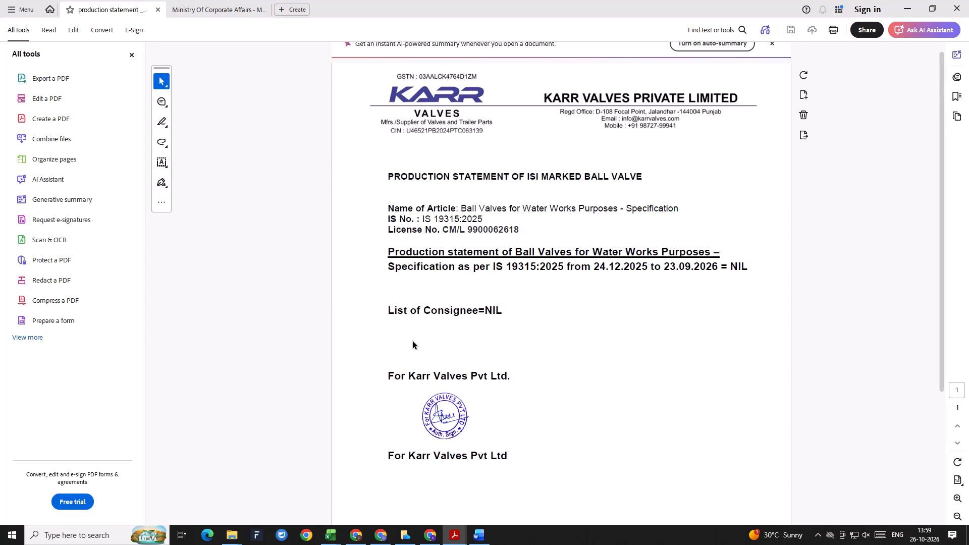
Complete the CM/L licence number after "Licence No." in the Word certificate with the remaining digits from the production statement PDF.
{"action": "key", "text": "alt+Tab"}
{"action": "key", "text": "alt+Tab"}
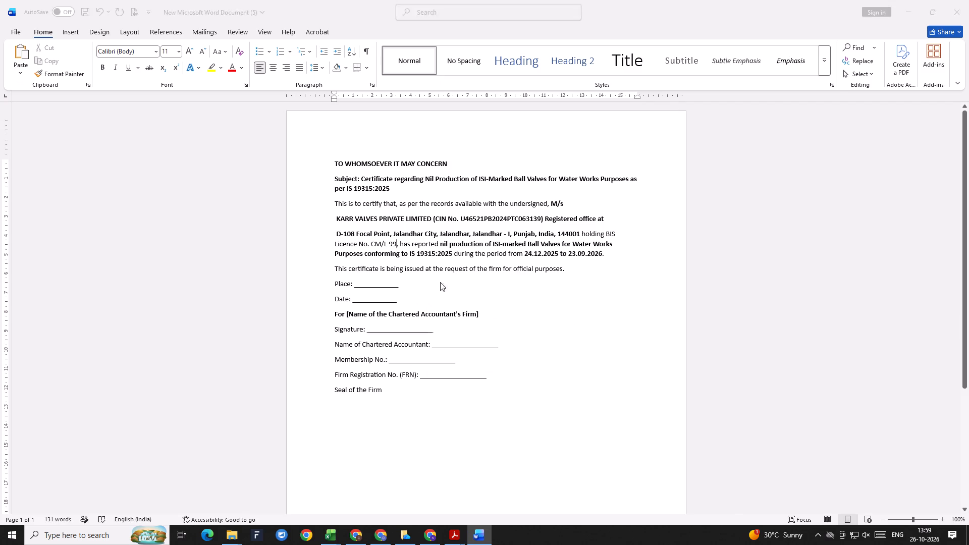
{"action": "key", "text": "alt+Tab"}
{"action": "key", "text": "alt+Tab"}
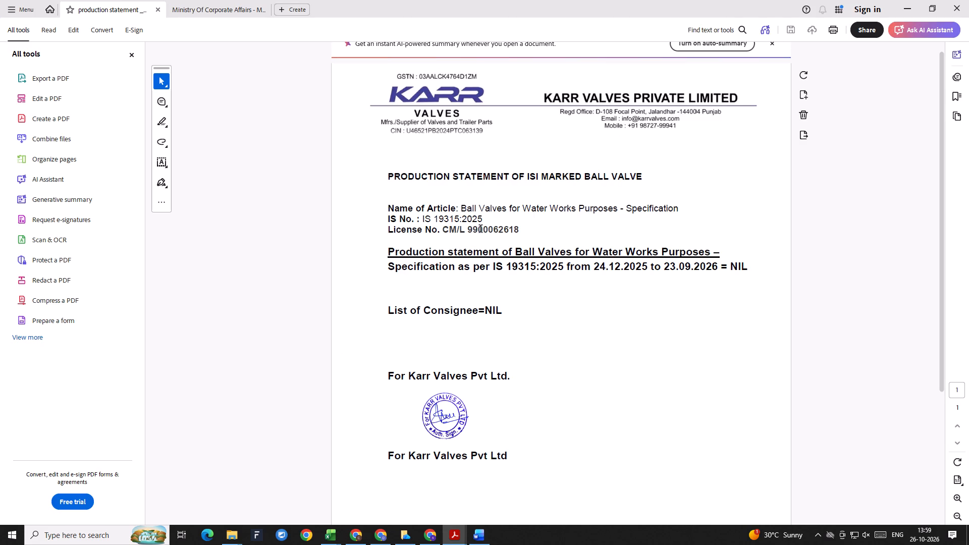
{"action": "left_click_drag", "start_coordinate": [480, 229], "coordinate": [494, 229]}
{"action": "key", "text": "alt+Tab"}
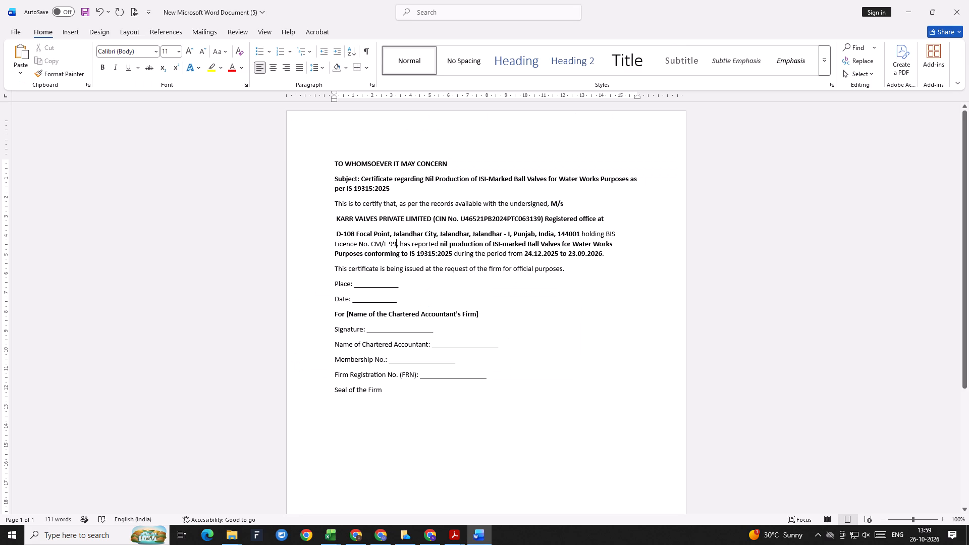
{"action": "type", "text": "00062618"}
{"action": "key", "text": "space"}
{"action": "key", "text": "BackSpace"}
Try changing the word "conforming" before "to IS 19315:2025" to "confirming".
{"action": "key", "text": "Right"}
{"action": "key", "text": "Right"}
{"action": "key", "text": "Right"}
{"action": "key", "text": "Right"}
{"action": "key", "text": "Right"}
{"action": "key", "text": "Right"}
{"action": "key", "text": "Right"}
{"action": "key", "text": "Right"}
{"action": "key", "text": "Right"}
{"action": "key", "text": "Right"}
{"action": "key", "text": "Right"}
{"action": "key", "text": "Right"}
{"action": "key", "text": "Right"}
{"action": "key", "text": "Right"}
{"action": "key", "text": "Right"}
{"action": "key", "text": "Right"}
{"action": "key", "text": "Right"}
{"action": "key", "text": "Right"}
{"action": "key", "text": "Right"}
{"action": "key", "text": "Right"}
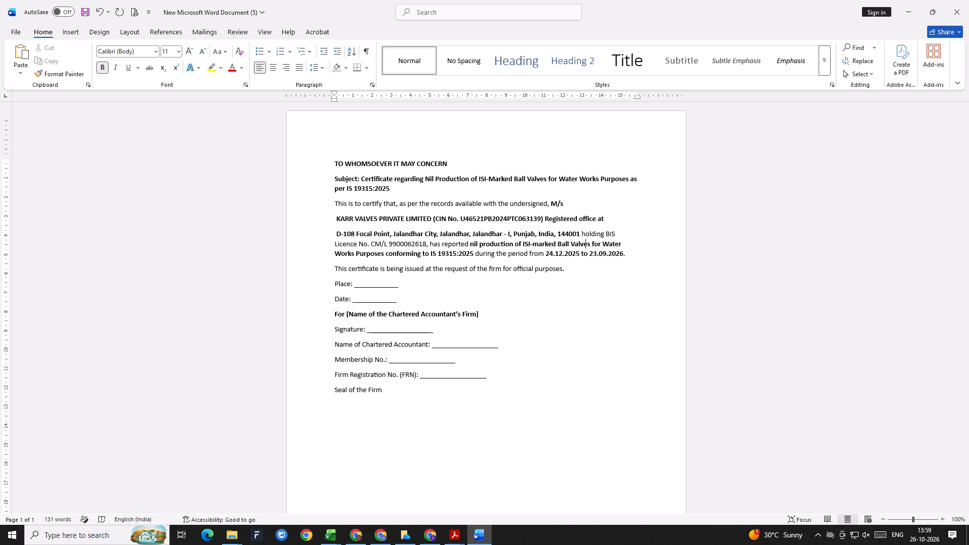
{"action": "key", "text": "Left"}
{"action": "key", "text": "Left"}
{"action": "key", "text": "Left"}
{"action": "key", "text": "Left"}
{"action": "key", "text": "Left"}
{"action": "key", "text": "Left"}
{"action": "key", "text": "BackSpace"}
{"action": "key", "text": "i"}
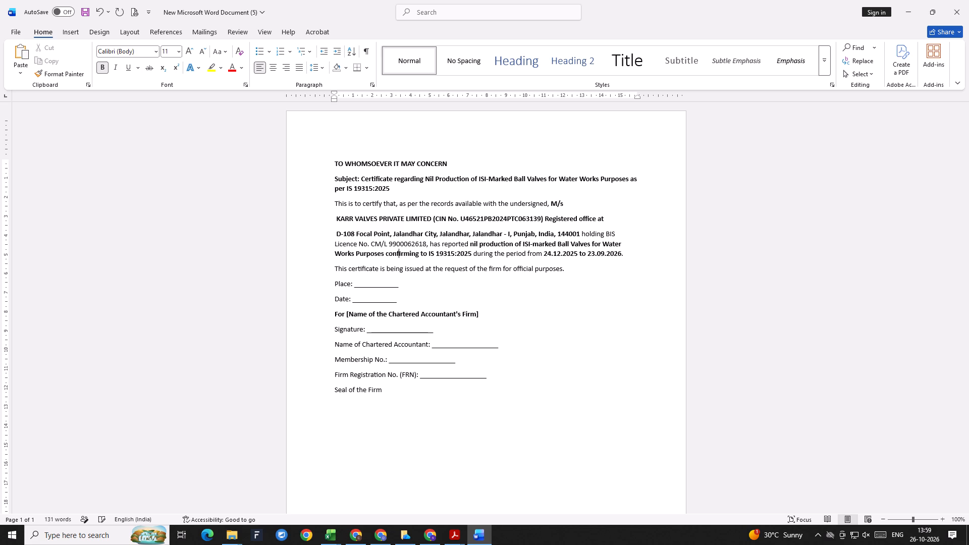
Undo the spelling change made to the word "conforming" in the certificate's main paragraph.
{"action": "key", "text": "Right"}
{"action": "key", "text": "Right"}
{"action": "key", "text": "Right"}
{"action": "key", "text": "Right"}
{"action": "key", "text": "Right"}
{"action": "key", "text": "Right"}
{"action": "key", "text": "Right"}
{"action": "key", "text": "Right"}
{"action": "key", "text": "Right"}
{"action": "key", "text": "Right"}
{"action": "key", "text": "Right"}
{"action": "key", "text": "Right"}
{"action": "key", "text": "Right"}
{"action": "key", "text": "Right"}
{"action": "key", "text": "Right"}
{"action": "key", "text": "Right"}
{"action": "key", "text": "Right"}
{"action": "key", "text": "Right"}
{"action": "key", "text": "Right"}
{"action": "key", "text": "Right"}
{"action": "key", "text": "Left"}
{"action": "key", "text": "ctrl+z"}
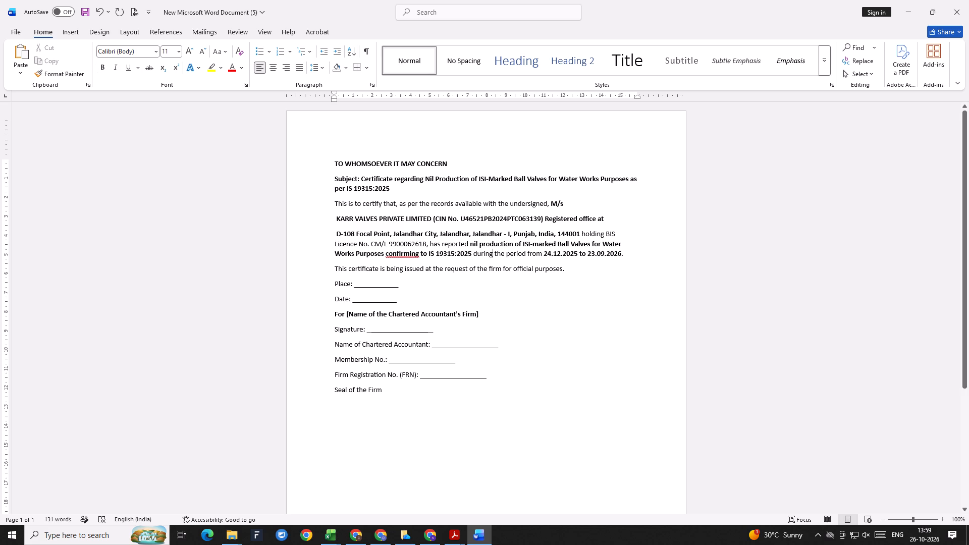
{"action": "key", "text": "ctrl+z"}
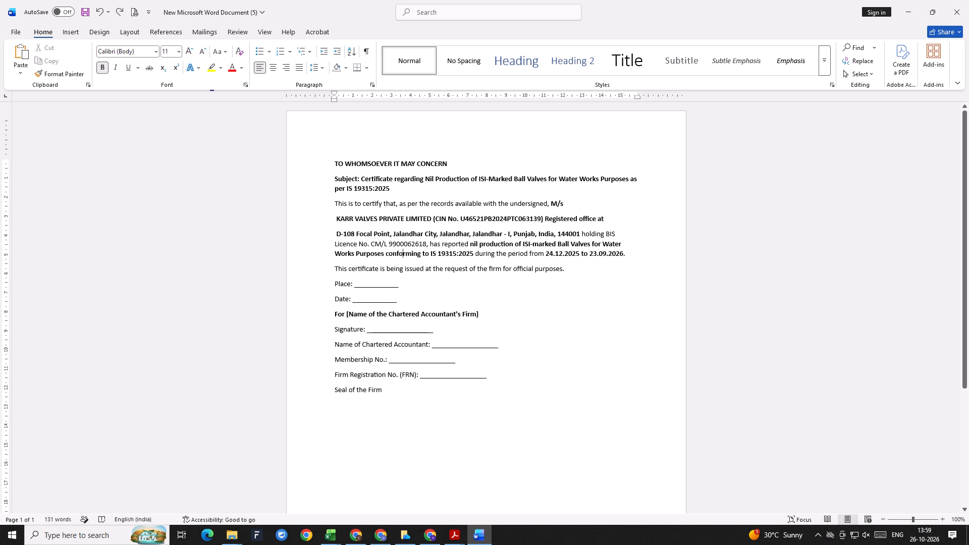
Replace "firm" with "Company" in the sentence "This certificate is being issued at the request of the firm".
{"action": "left_click", "coordinate": [505, 268]}
{"action": "key", "text": "Left"}
{"action": "key", "text": "Left"}
{"action": "key", "text": "BackSpace"}
{"action": "key", "text": "BackSpace"}
{"action": "key", "text": "BackSpace"}
{"action": "key", "text": "BackSpace"}
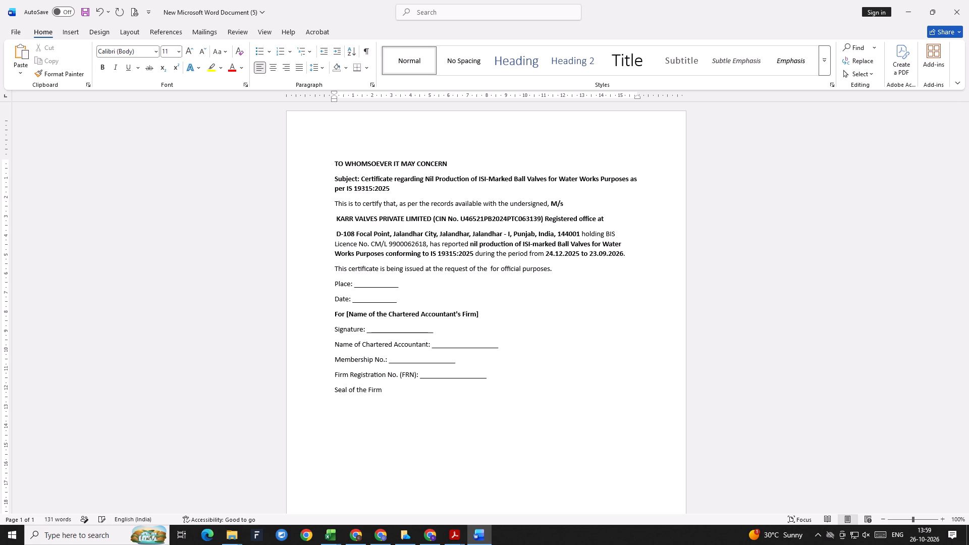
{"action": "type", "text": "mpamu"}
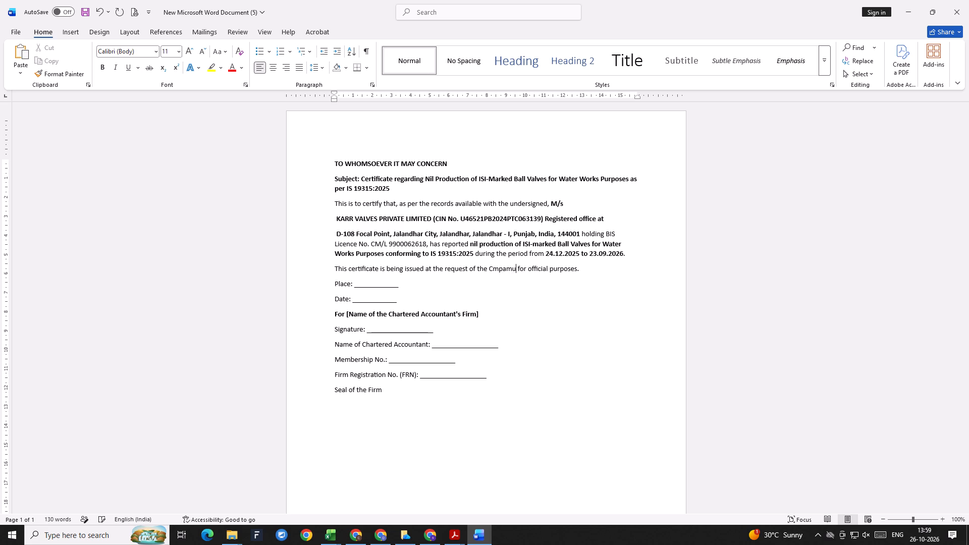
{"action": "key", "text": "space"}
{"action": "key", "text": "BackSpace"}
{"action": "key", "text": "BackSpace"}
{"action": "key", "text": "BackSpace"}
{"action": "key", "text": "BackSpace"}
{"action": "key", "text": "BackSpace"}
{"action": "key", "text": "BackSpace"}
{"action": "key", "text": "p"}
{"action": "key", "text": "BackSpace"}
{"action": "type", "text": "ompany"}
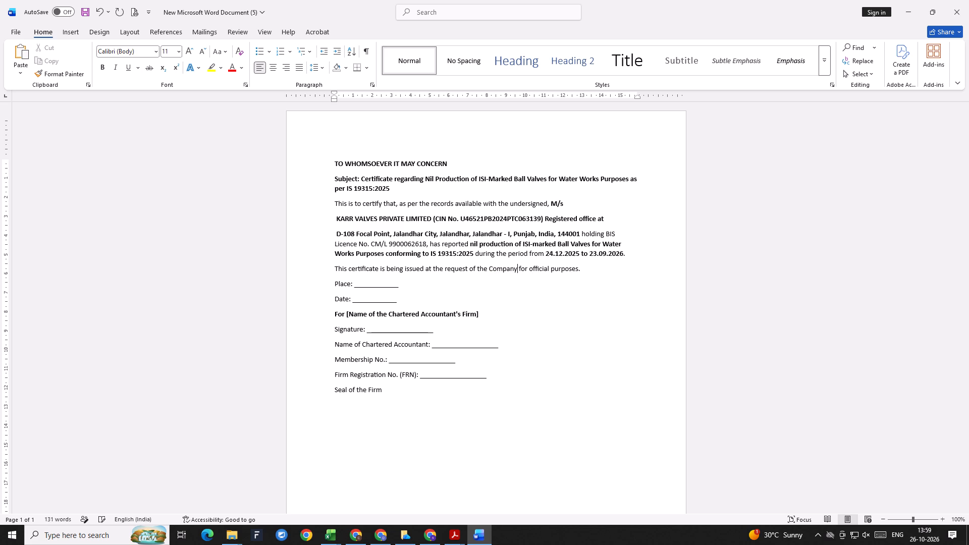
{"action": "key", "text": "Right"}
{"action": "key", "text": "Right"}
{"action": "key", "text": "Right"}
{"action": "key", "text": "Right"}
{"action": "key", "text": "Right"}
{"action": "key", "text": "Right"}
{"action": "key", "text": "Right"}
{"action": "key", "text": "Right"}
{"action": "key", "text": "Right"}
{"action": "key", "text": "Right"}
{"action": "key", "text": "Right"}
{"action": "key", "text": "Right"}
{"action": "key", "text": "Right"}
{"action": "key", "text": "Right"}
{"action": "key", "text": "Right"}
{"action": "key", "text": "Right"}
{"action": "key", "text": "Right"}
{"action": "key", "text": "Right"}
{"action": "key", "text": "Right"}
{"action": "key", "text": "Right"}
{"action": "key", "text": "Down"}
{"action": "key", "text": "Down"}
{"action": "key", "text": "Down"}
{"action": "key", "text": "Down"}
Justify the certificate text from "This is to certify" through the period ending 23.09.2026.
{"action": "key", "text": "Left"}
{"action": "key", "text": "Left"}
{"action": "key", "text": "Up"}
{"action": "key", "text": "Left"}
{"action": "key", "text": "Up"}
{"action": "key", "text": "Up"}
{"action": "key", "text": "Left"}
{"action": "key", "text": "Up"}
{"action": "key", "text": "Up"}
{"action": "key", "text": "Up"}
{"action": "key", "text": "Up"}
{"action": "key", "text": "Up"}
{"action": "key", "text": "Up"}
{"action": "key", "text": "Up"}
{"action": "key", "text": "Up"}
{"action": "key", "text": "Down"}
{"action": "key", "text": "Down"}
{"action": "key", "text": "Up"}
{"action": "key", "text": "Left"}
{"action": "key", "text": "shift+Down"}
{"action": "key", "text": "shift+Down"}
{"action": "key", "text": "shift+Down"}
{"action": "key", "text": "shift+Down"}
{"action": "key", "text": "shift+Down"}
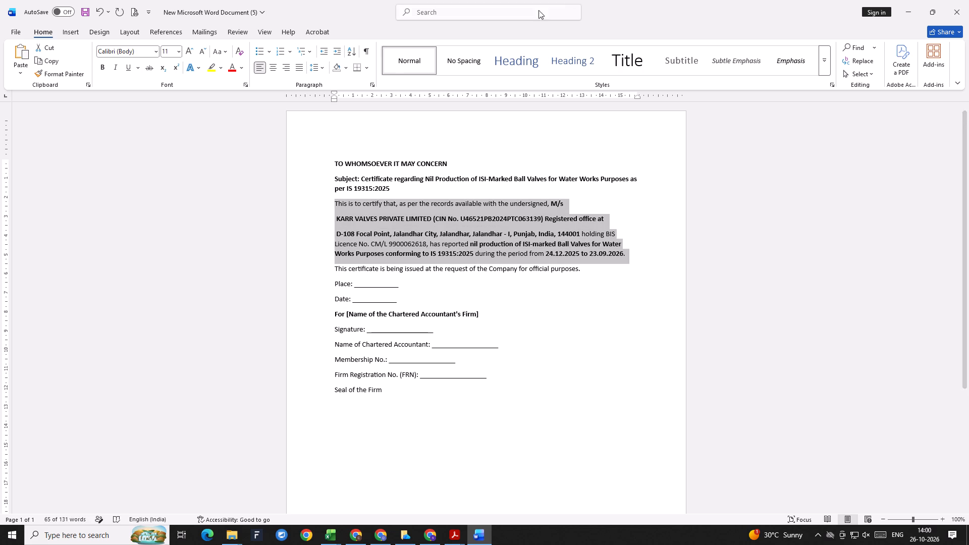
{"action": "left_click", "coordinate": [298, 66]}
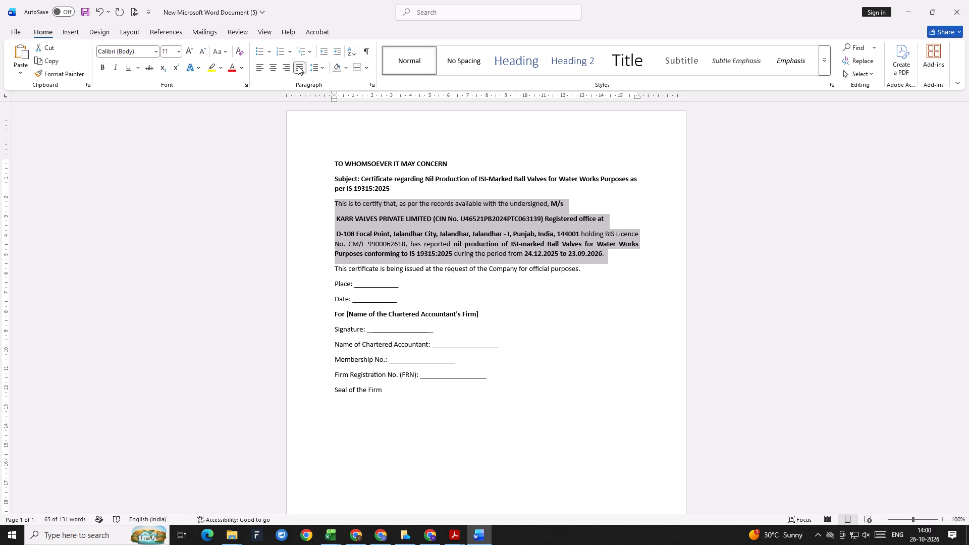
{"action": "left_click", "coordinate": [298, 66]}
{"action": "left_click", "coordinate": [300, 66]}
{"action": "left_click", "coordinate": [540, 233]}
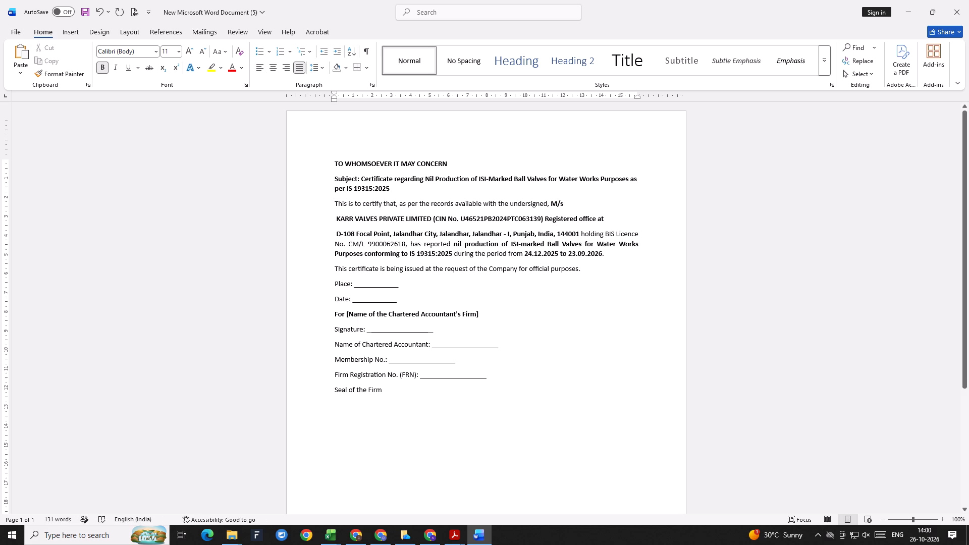
Try left, centred and right alignment on the text from "This is to certify" through "23.09.2026.", ending with justified alignment.
{"action": "left_click", "coordinate": [337, 203]}
{"action": "key", "text": "Left"}
{"action": "key", "text": "shift+Down"}
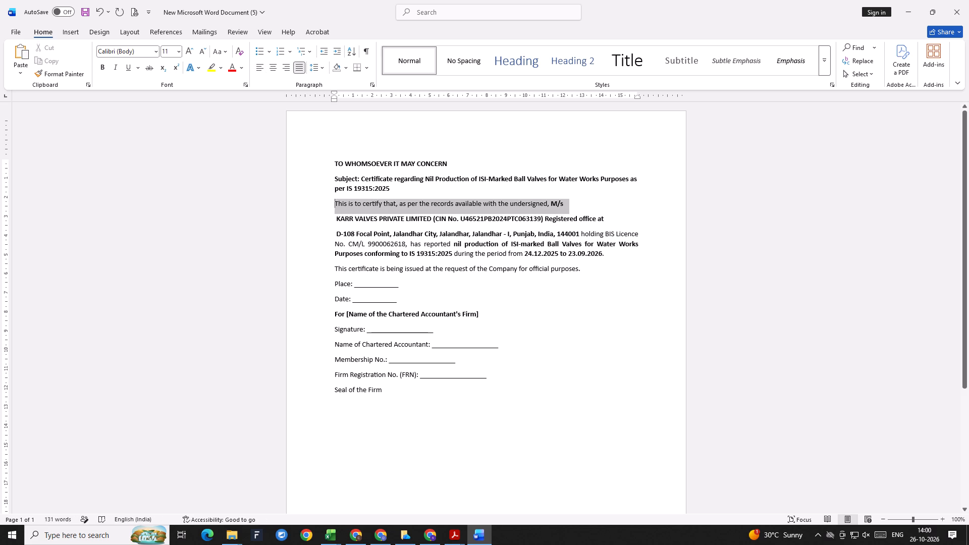
{"action": "key", "text": "shift+Down"}
{"action": "key", "text": "shift+Down"}
{"action": "key", "text": "shift+Down"}
{"action": "key", "text": "shift+Down"}
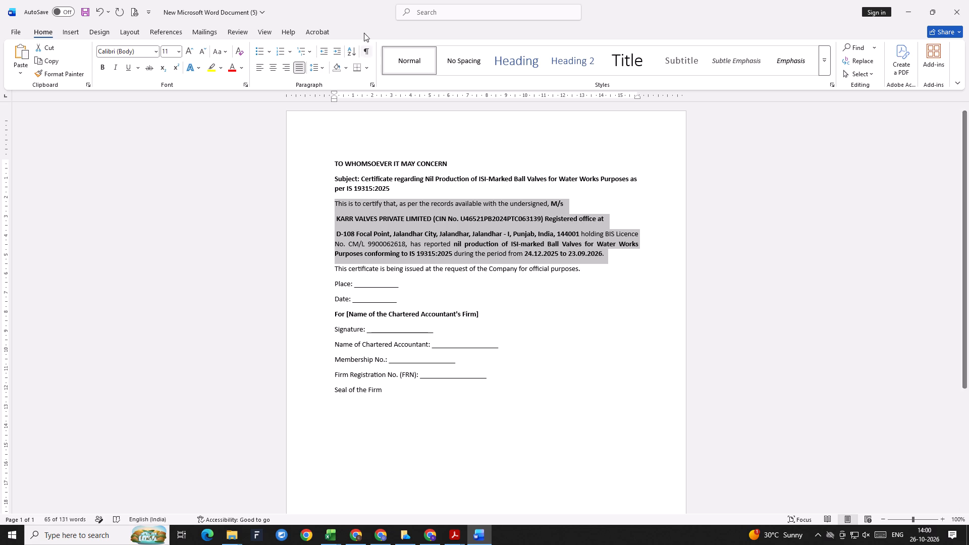
{"action": "left_click", "coordinate": [258, 63]}
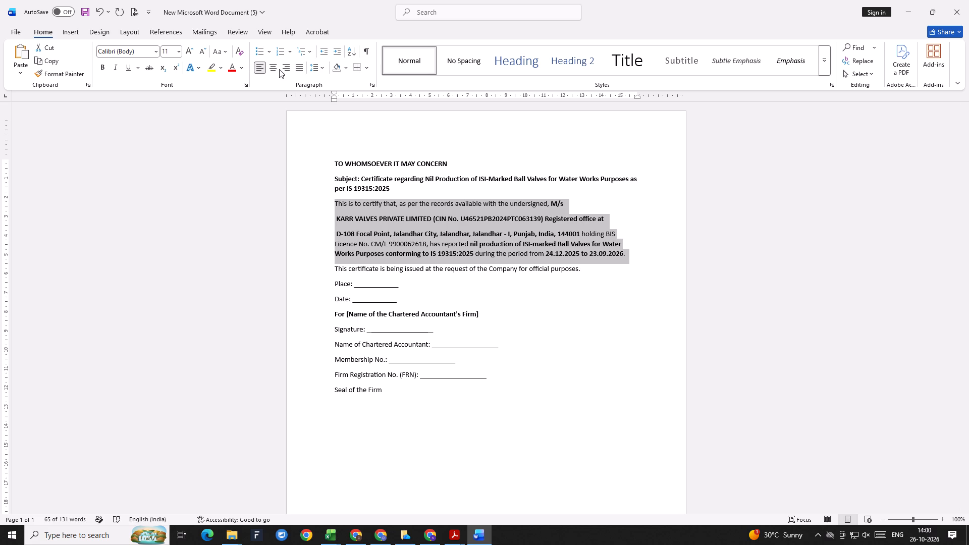
{"action": "left_click", "coordinate": [279, 69]}
{"action": "left_click", "coordinate": [279, 69]}
{"action": "left_click", "coordinate": [277, 66]}
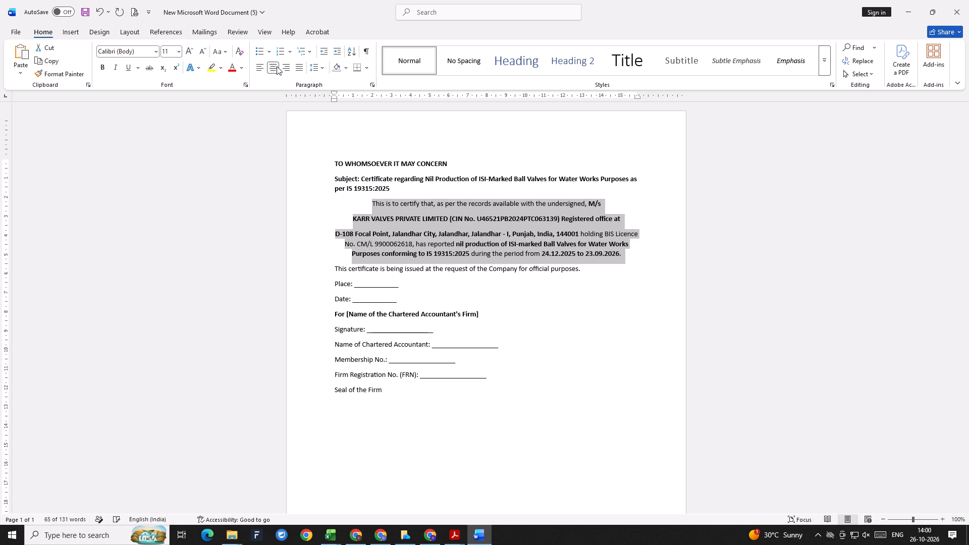
{"action": "left_click", "coordinate": [284, 66]}
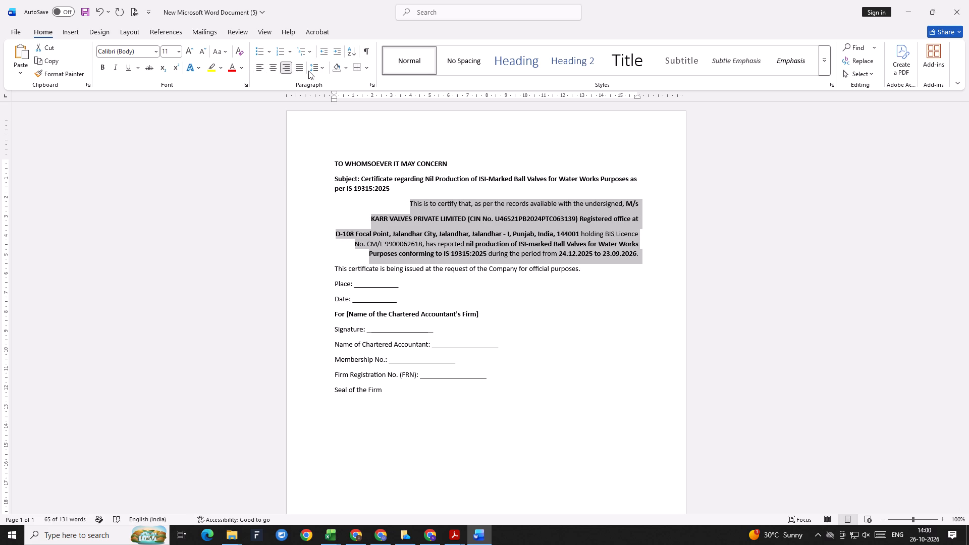
{"action": "left_click", "coordinate": [303, 65]}
{"action": "left_click", "coordinate": [621, 347]}
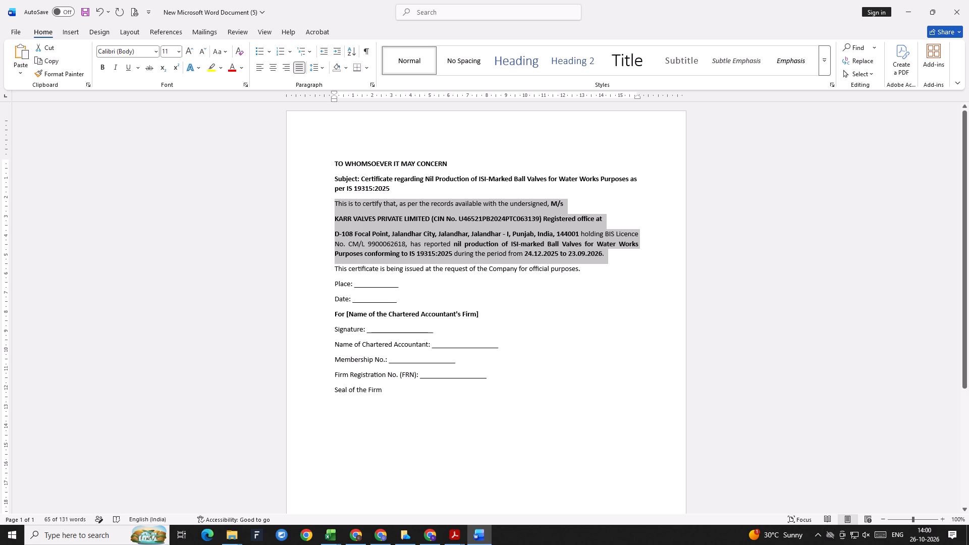
Remove the space after each paragraph in the text from "This is to certify" through "23.09.2026.".
{"action": "left_click", "coordinate": [340, 204]}
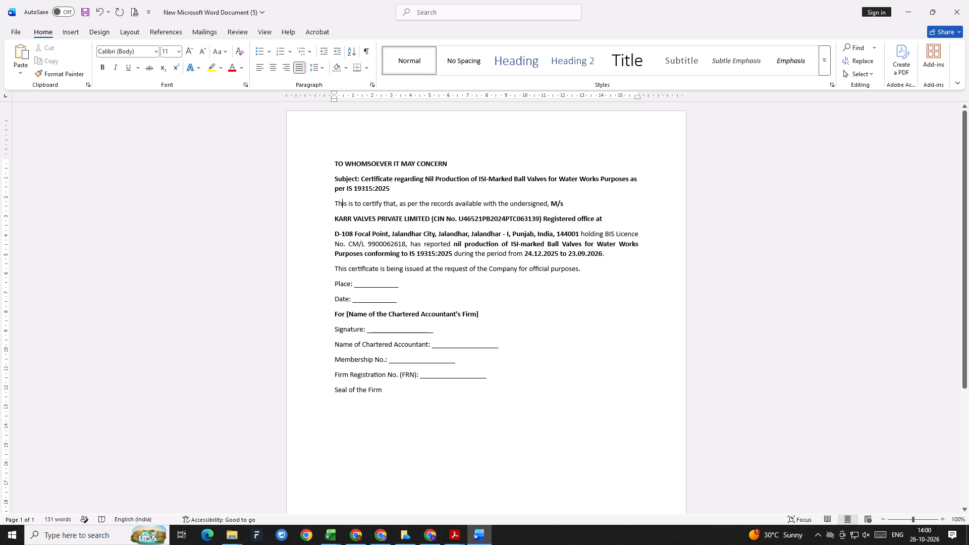
{"action": "key", "text": "Left"}
{"action": "key", "text": "shift+Down"}
{"action": "key", "text": "shift+Down"}
{"action": "key", "text": "shift+Down"}
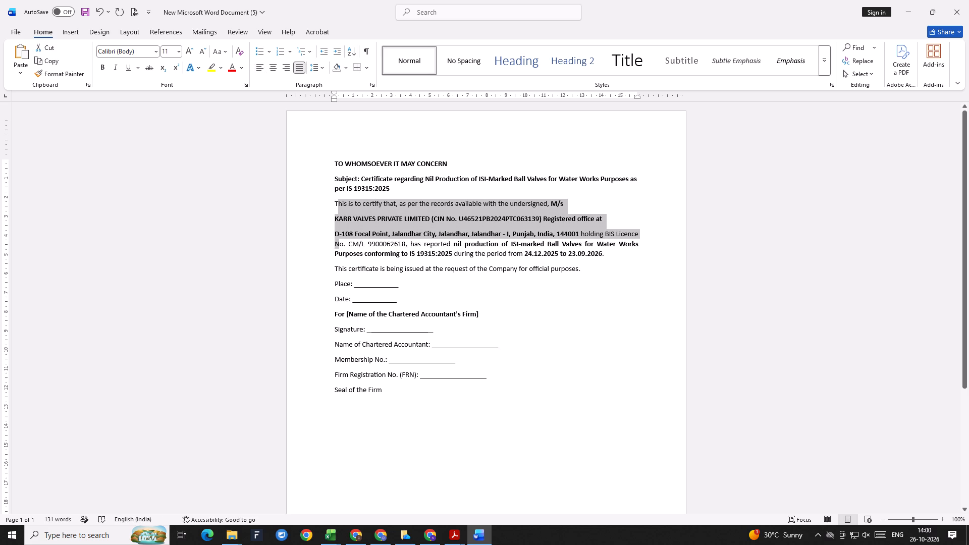
{"action": "key", "text": "Left"}
{"action": "key", "text": "Left"}
{"action": "key", "text": "shift+Down"}
{"action": "key", "text": "shift+Down"}
{"action": "key", "text": "shift+Down"}
{"action": "key", "text": "shift+Down"}
{"action": "key", "text": "shift+Down"}
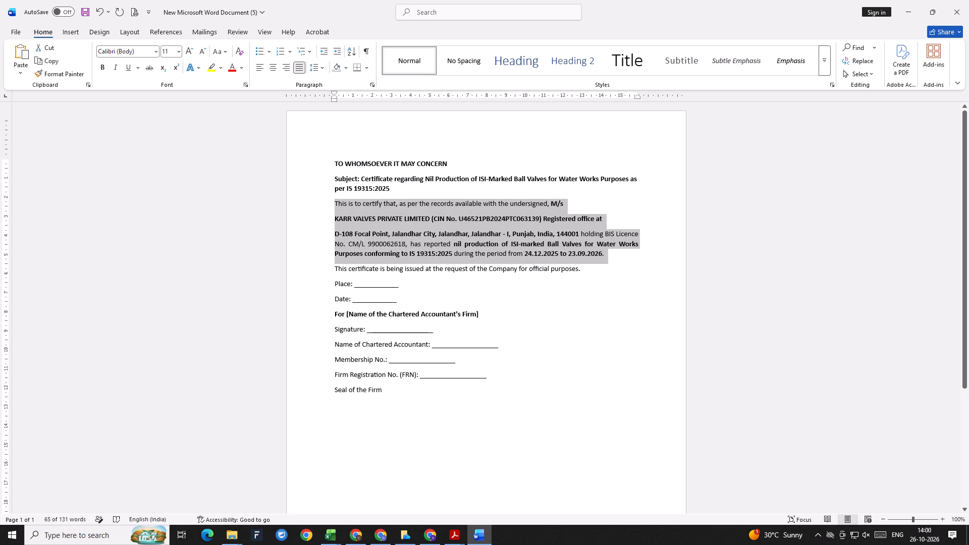
{"action": "left_click", "coordinate": [324, 66]}
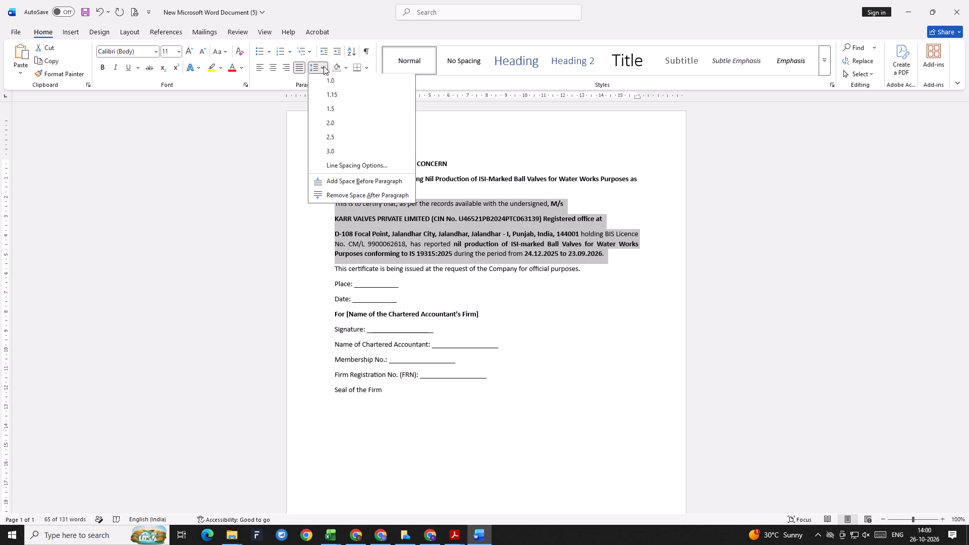
{"action": "left_click", "coordinate": [348, 198]}
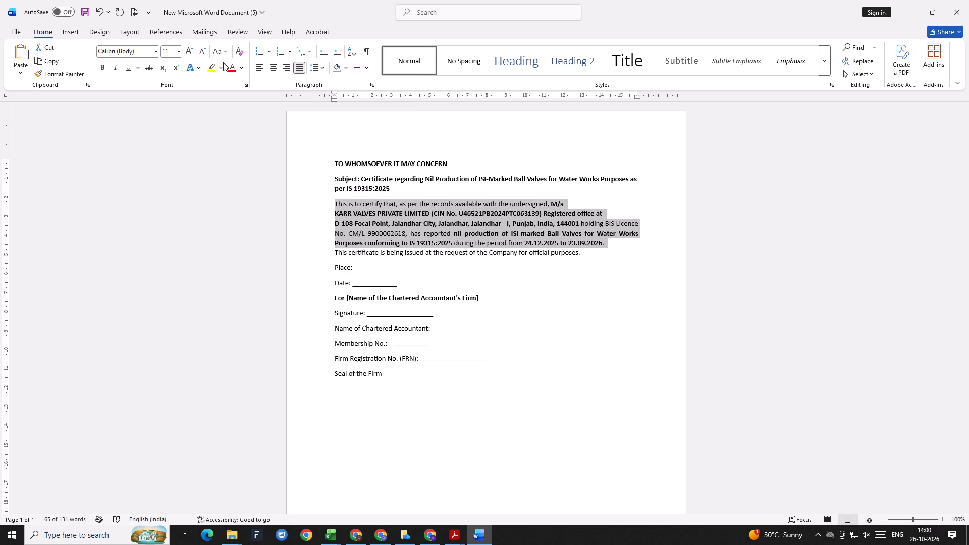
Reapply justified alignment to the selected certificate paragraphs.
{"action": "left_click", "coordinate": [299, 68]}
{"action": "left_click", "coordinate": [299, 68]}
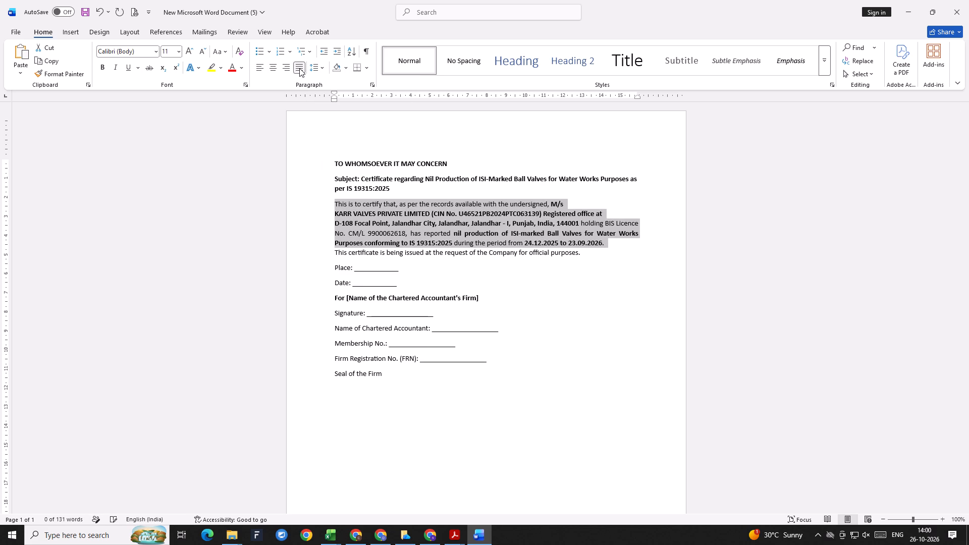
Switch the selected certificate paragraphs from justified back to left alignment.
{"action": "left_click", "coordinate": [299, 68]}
Insert two line breaks after "23.09.2026." to separate it from the line "This certificate is being issued".
{"action": "left_click", "coordinate": [603, 259]}
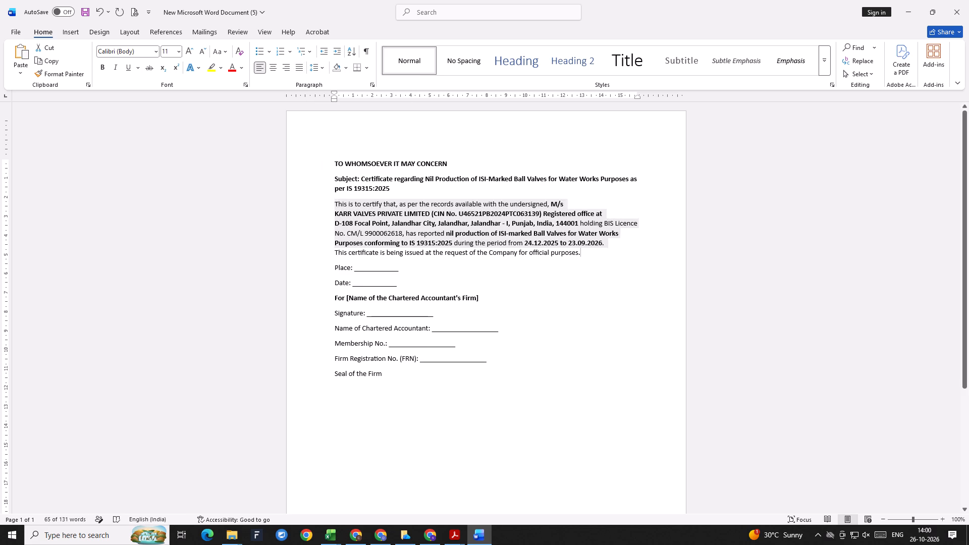
{"action": "key", "text": "Up"}
{"action": "key", "text": "Right"}
{"action": "key", "text": "Right"}
{"action": "key", "text": "Right"}
{"action": "key", "text": "Right"}
{"action": "key", "text": "Right"}
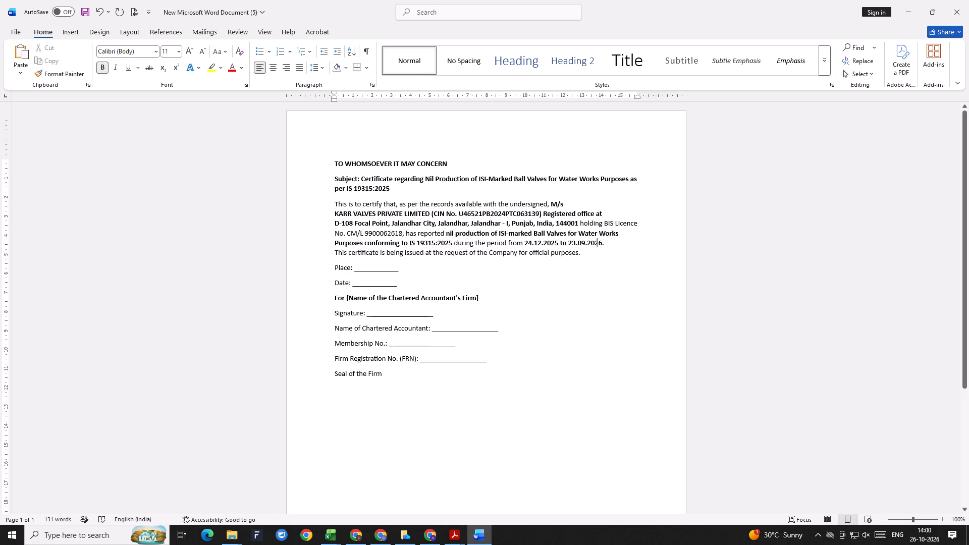
{"action": "key", "text": "Right"}
{"action": "key", "text": "Right"}
{"action": "key", "text": "Return"}
{"action": "key", "text": "Return"}
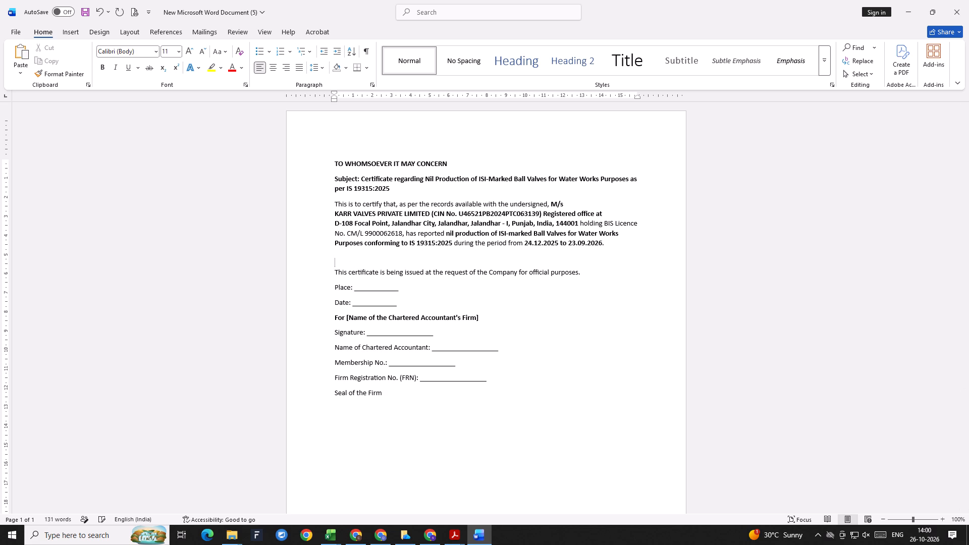
Delete the heading line "TO WHOMSOEVER IT MAY CONCERN" at the start of the certificate.
{"action": "left_click", "coordinate": [339, 166]}
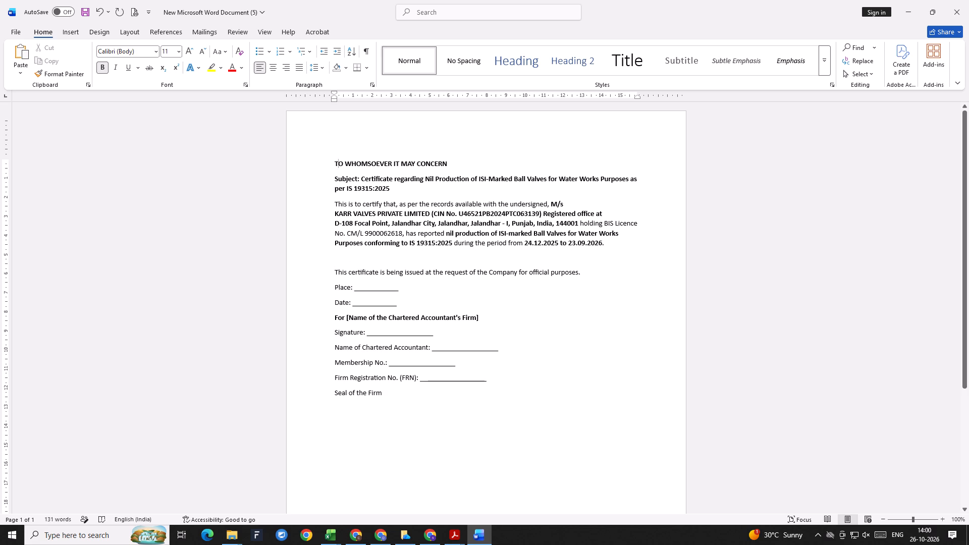
{"action": "key", "text": "Left"}
{"action": "key", "text": "shift+Right"}
{"action": "key", "text": "shift+Right"}
{"action": "key", "text": "shift+Right"}
{"action": "key", "text": "shift+Right"}
{"action": "key", "text": "shift+Right"}
{"action": "key", "text": "shift+Right"}
{"action": "key", "text": "shift+Right"}
{"action": "key", "text": "shift+Right"}
{"action": "key", "text": "shift+Right"}
{"action": "key", "text": "shift+Right"}
{"action": "key", "text": "shift+Right"}
{"action": "key", "text": "shift+Right"}
{"action": "key", "text": "shift+Right"}
{"action": "key", "text": "shift+Right"}
{"action": "key", "text": "shift+Right"}
{"action": "key", "text": "shift+Right"}
{"action": "key", "text": "shift+Right"}
{"action": "key", "text": "shift+Right"}
{"action": "key", "text": "shift+Right"}
{"action": "key", "text": "shift+Right"}
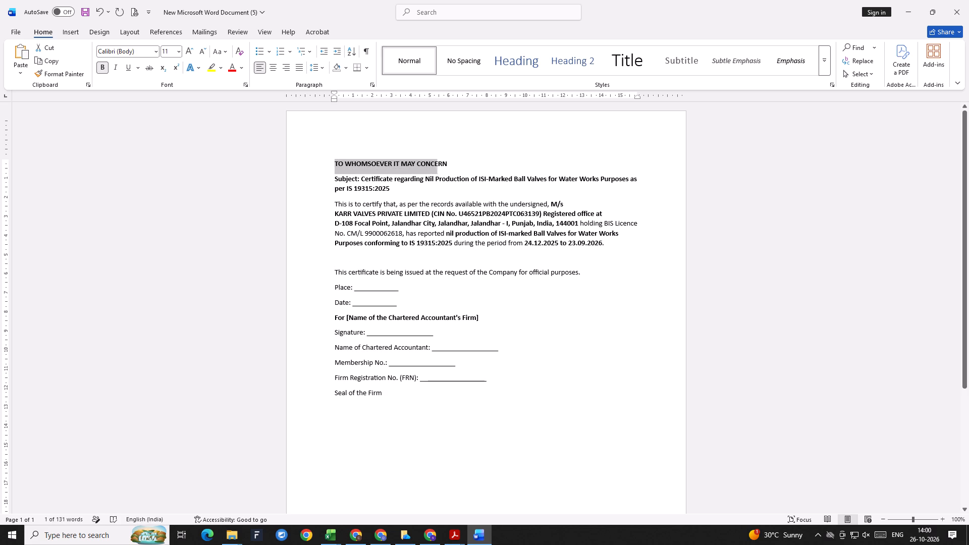
{"action": "key", "text": "shift+Right"}
{"action": "key", "text": "shift+Right"}
{"action": "key", "text": "Delete"}
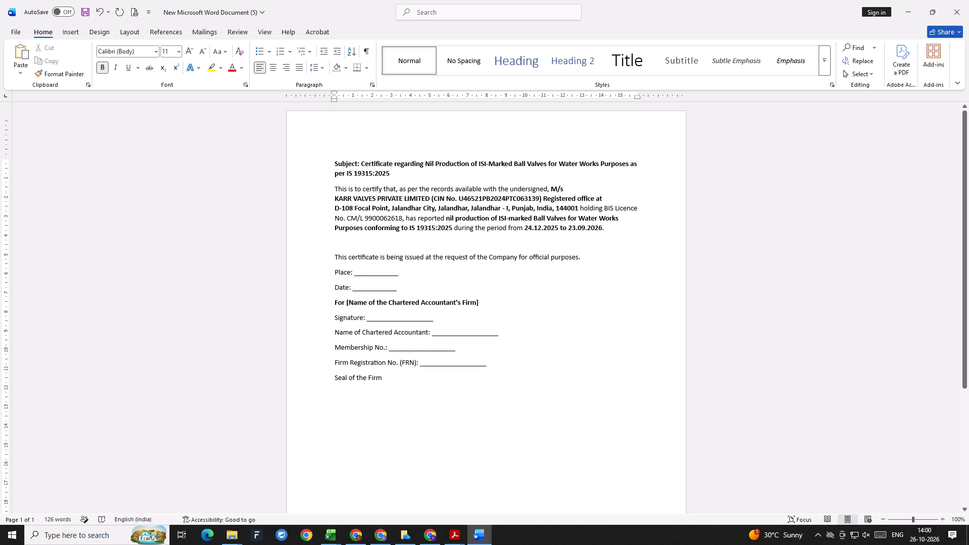
Set the entire document's text to Times New Roman, size 12.
{"action": "key", "text": "Down"}
{"action": "key", "text": "Up"}
{"action": "key", "text": "ctrl+a"}
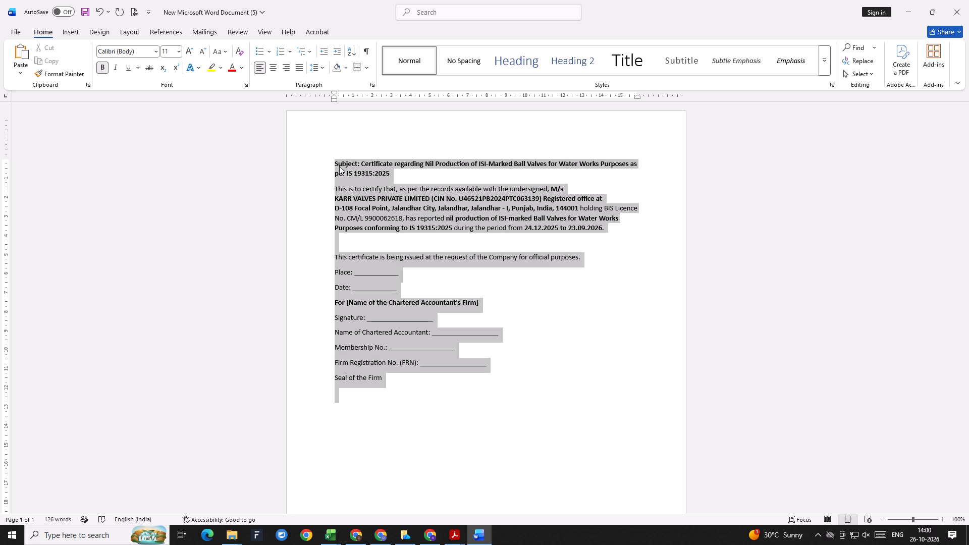
{"action": "left_click", "coordinate": [157, 50]}
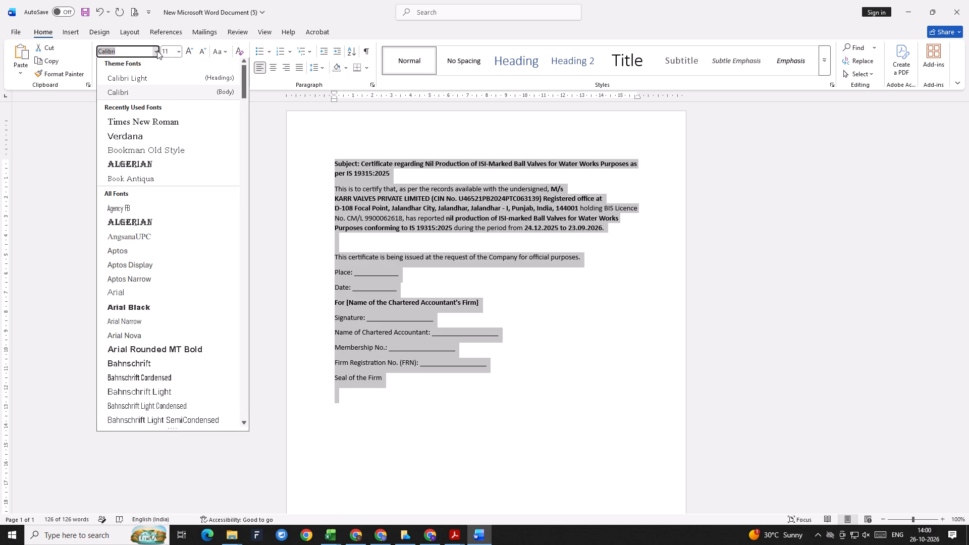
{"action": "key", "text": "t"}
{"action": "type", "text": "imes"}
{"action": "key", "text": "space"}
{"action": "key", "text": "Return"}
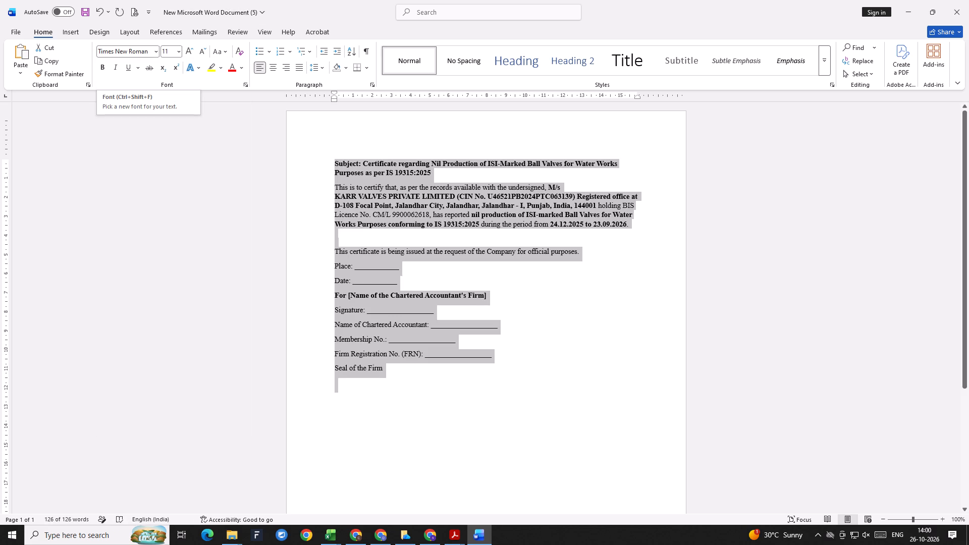
{"action": "left_click", "coordinate": [181, 50]}
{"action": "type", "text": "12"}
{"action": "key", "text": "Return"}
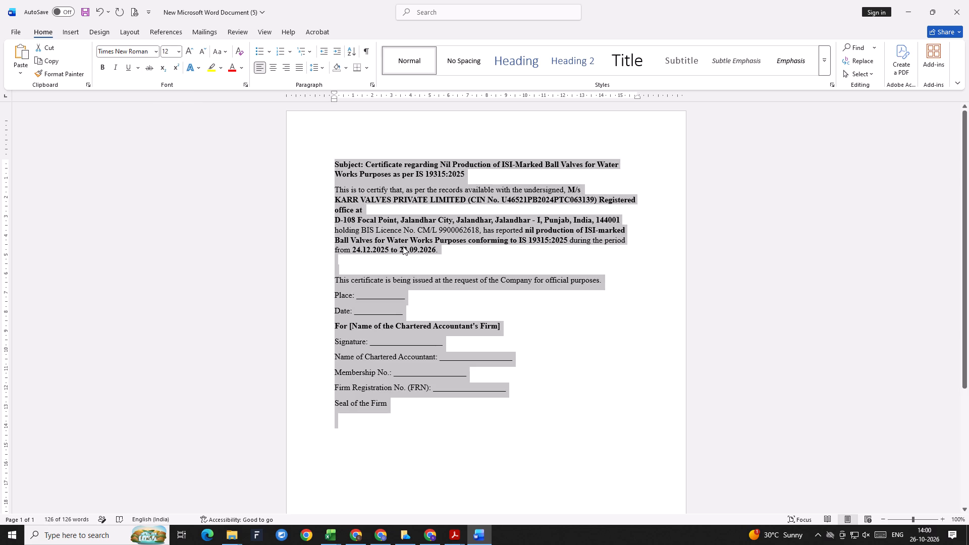
{"action": "left_click", "coordinate": [403, 246]}
Replace the line breaks after "Registered office at" and after "M/s" with single spaces so the certificate text flows as one paragraph.
{"action": "left_click", "coordinate": [335, 221]}
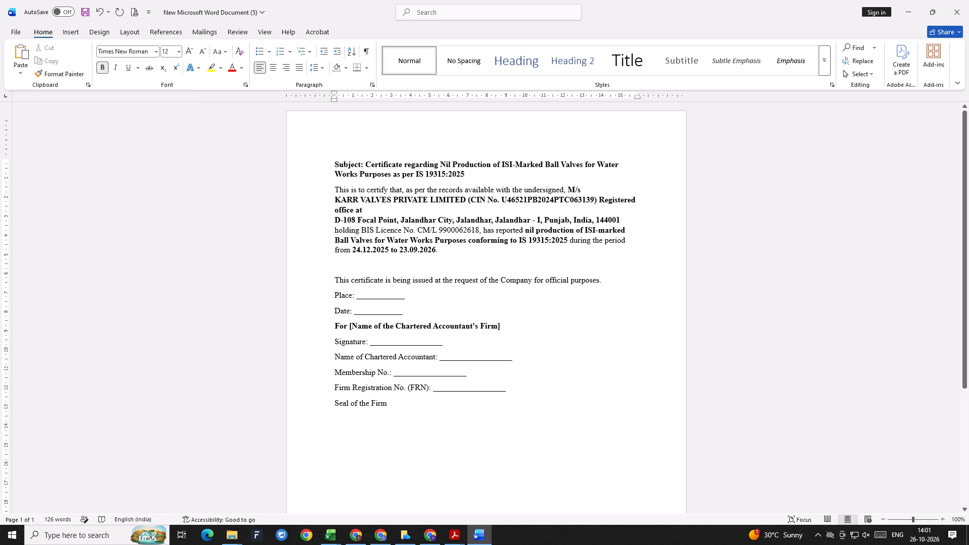
{"action": "key", "text": "BackSpace"}
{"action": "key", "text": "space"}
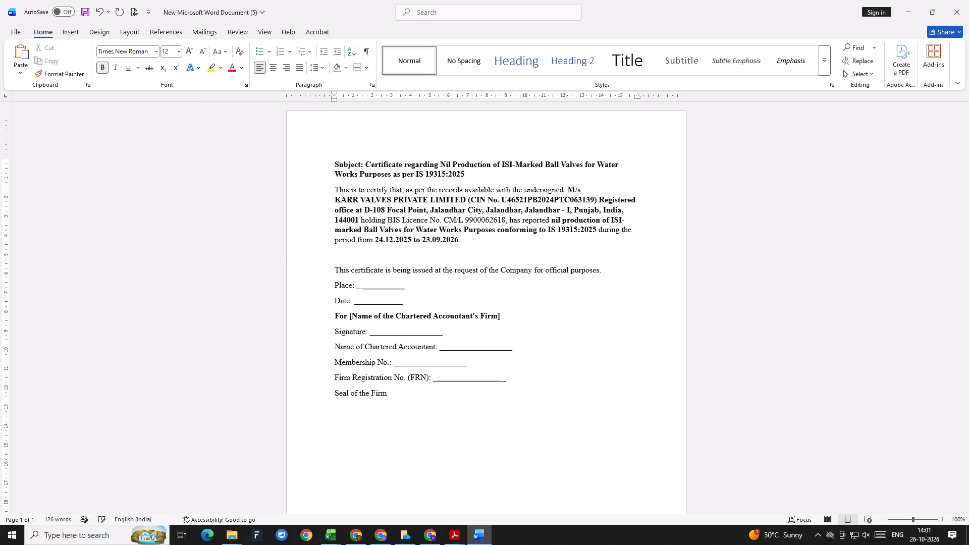
{"action": "key", "text": "Up"}
{"action": "key", "text": "Left"}
{"action": "key", "text": "Left"}
{"action": "key", "text": "Left"}
{"action": "key", "text": "Left"}
{"action": "key", "text": "Left"}
{"action": "key", "text": "Left"}
{"action": "key", "text": "BackSpace"}
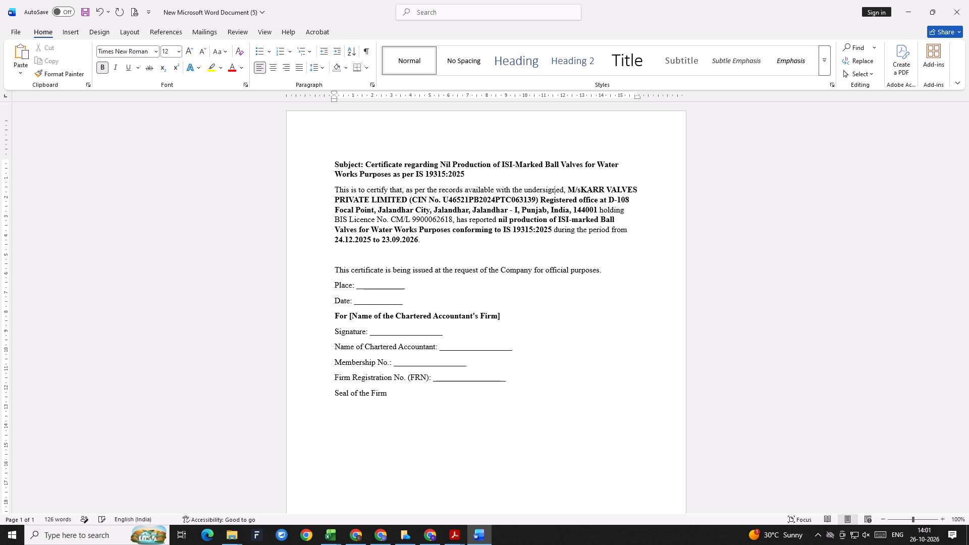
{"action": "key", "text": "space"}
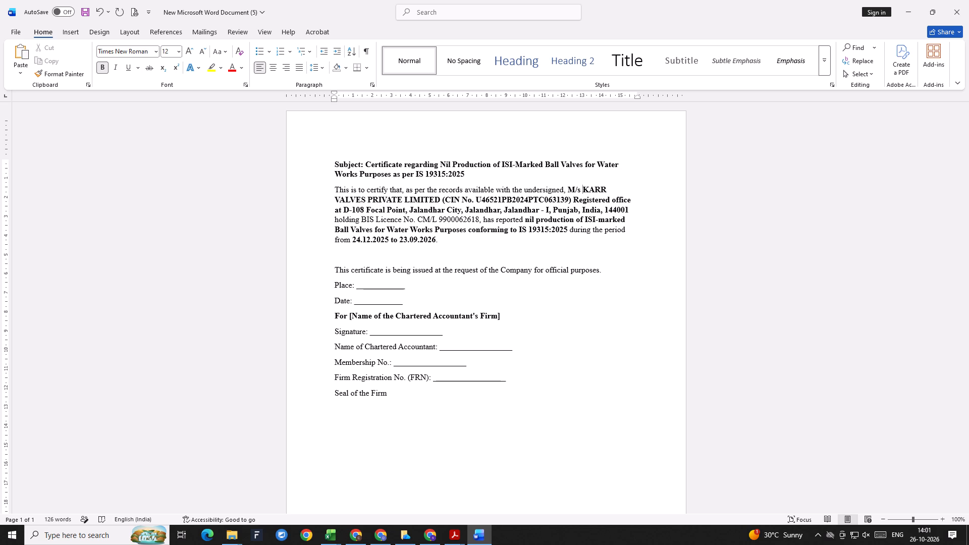
Justify the certificate paragraph from "This is to certify" through "23.09.2026.".
{"action": "left_click", "coordinate": [341, 191]}
{"action": "key", "text": "Left"}
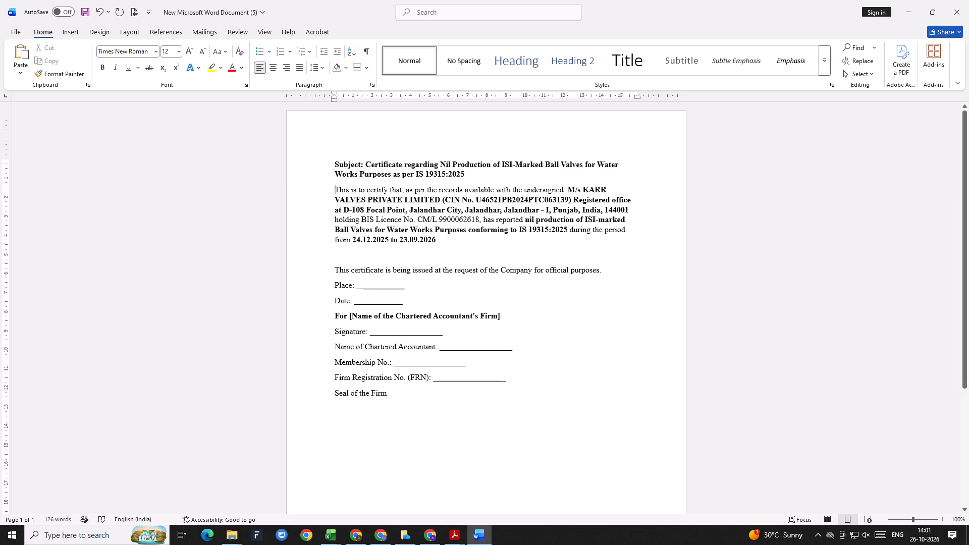
{"action": "key", "text": "shift+Down"}
{"action": "key", "text": "shift+Down"}
{"action": "key", "text": "shift+Down"}
{"action": "key", "text": "shift+Down"}
{"action": "key", "text": "shift+Down"}
{"action": "key", "text": "shift+Down"}
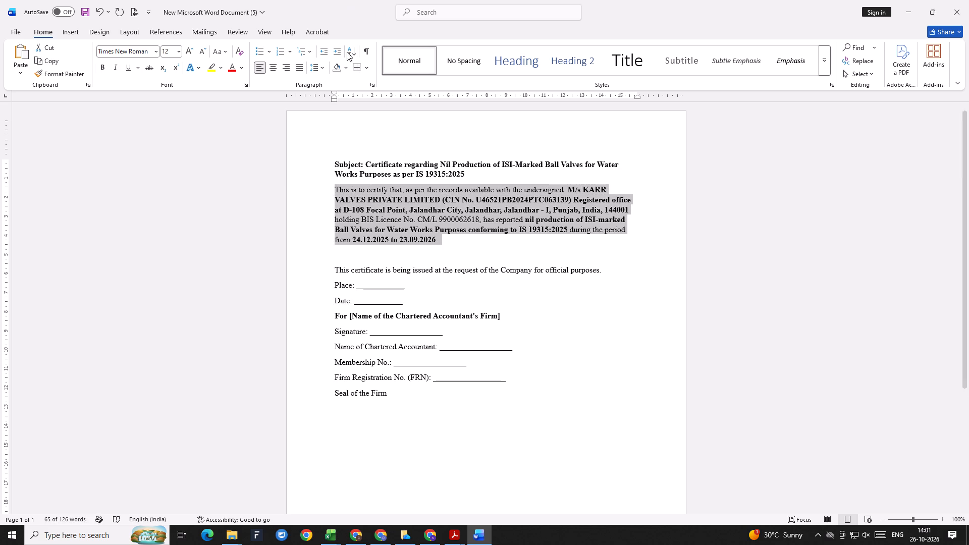
{"action": "left_click", "coordinate": [299, 64]}
{"action": "left_click", "coordinate": [545, 222]}
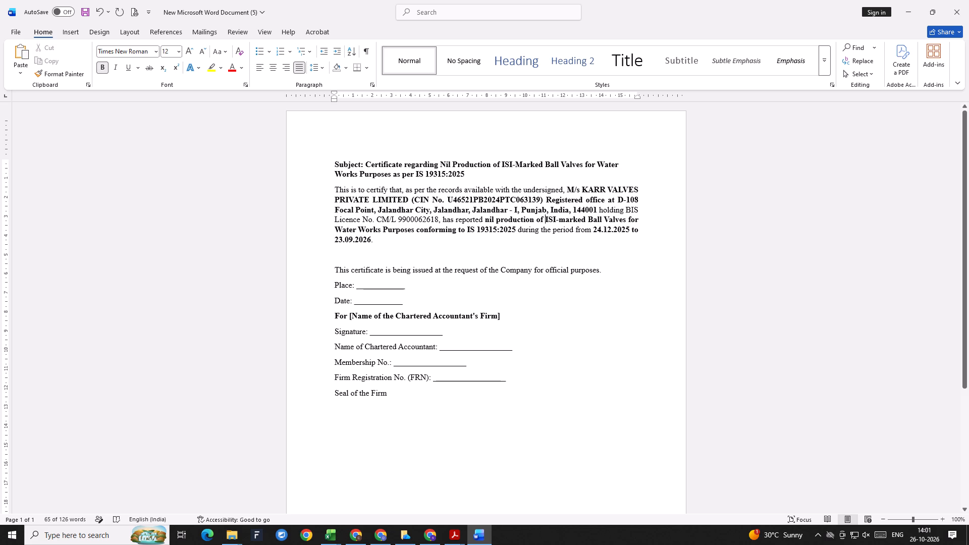
Add six blank lines in the page header to push the certificate text down, and return to the body.
{"action": "scroll", "coordinate": [444, 198], "scroll_direction": "up", "scroll_amount": 4}
{"action": "left_click", "coordinate": [387, 151]}
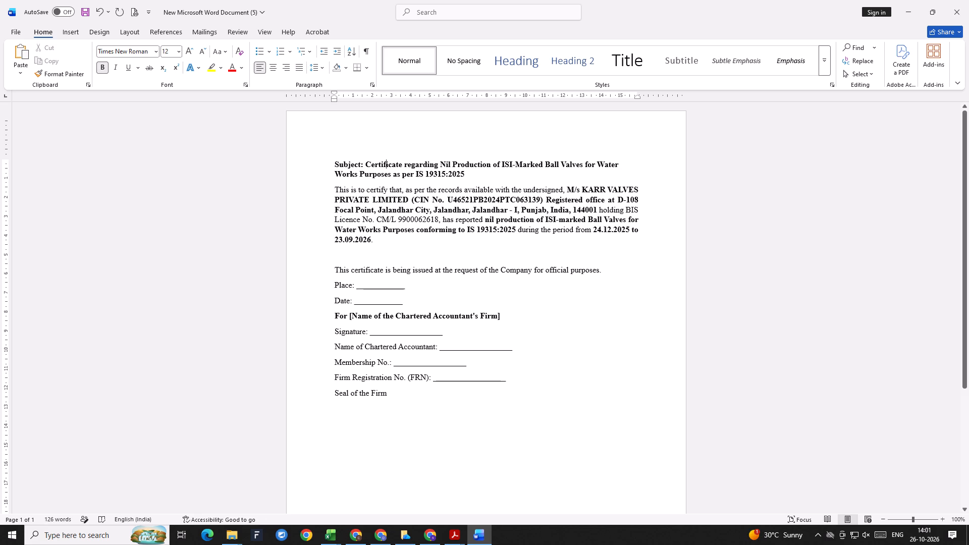
{"action": "double_click", "coordinate": [387, 151]}
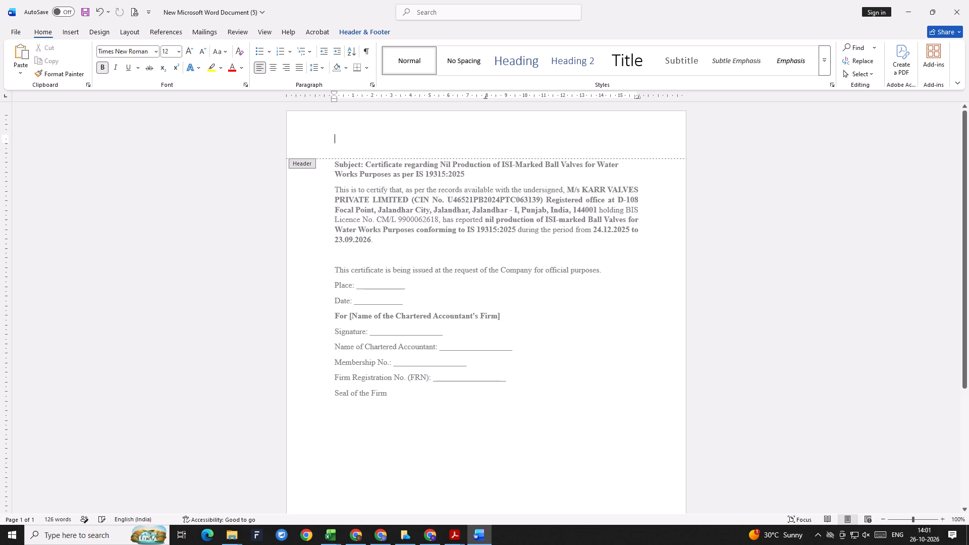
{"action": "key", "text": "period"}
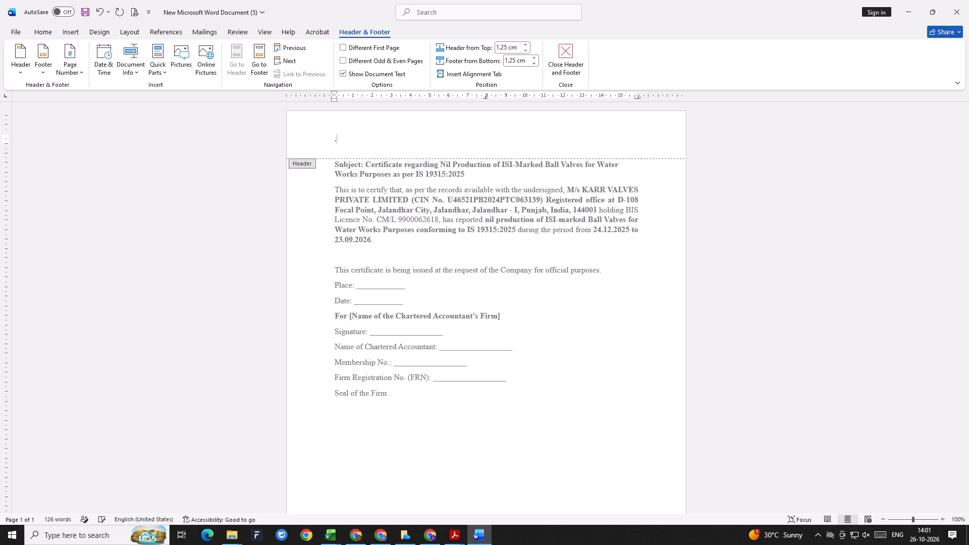
{"action": "key", "text": "BackSpace"}
{"action": "key", "text": "Return"}
{"action": "key", "text": "Return"}
{"action": "key", "text": "Return"}
{"action": "key", "text": "Return"}
{"action": "key", "text": "Return"}
{"action": "key", "text": "Return"}
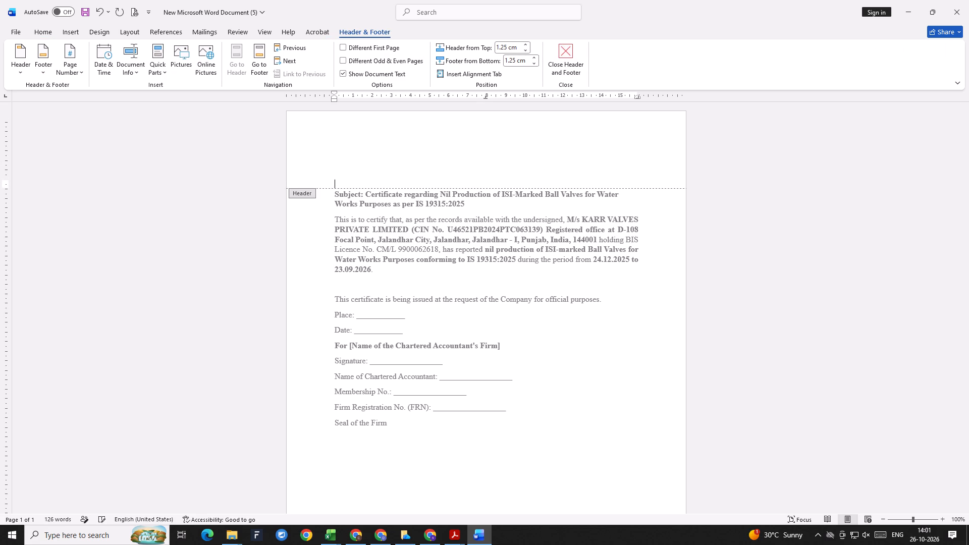
{"action": "double_click", "coordinate": [465, 301]}
Remove one blank line above "This certificate is being issued at the request of the Company".
{"action": "scroll", "coordinate": [507, 281], "scroll_direction": "down", "scroll_amount": 1}
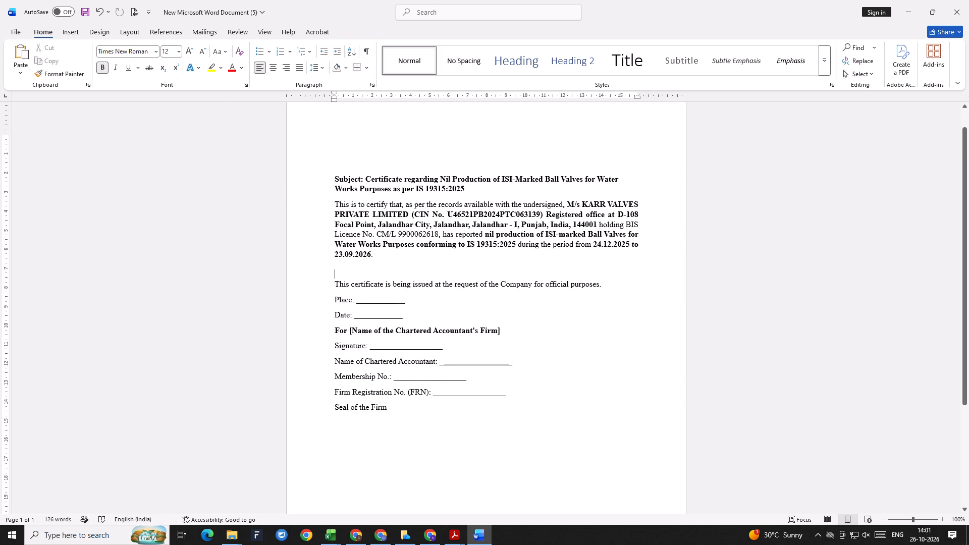
{"action": "key", "text": "Down"}
{"action": "key", "text": "Up"}
{"action": "key", "text": "BackSpace"}
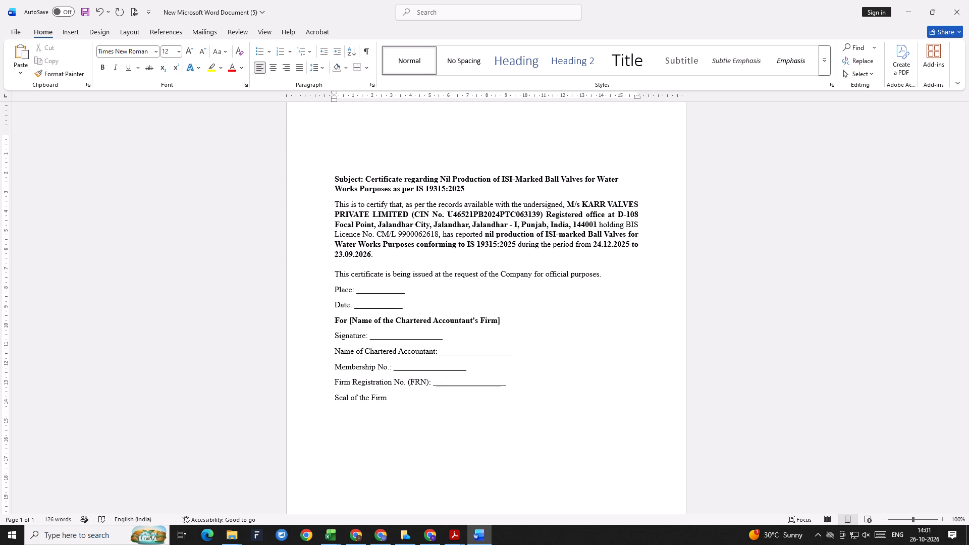
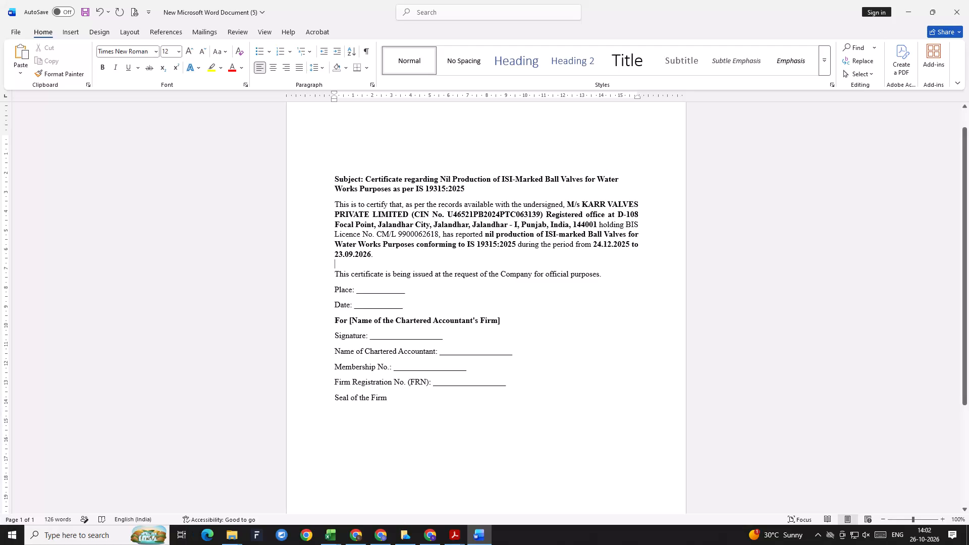
Read through the certificate's subject line and main paragraph, checking the company details, licence number and production period.
{"action": "scroll", "coordinate": [325, 228], "scroll_direction": "up", "scroll_amount": 2}
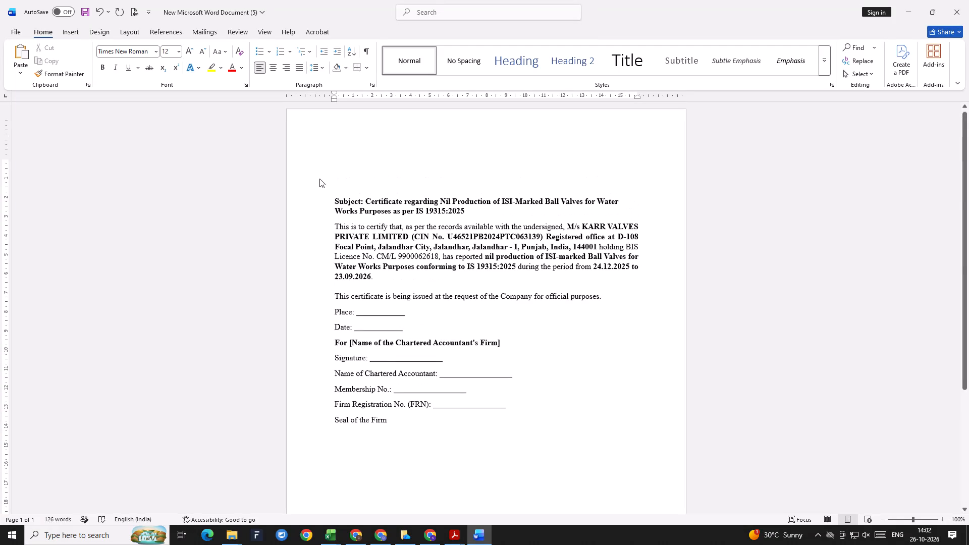
{"action": "scroll", "coordinate": [368, 210], "scroll_direction": "up", "scroll_amount": 4}
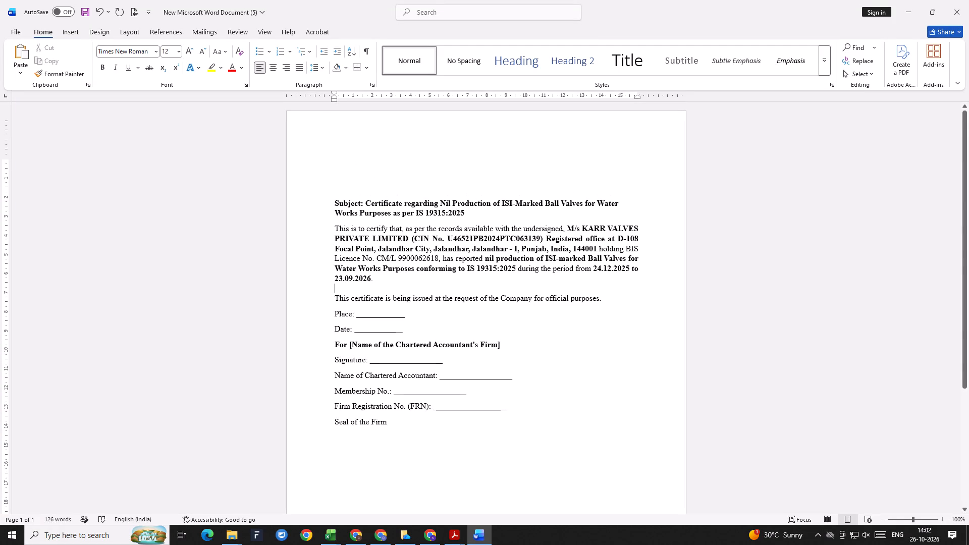
{"action": "key", "text": "Up"}
{"action": "key", "text": "Up"}
{"action": "key", "text": "Up"}
{"action": "key", "text": "Up"}
{"action": "key", "text": "Up"}
{"action": "key", "text": "Up"}
{"action": "key", "text": "Up"}
{"action": "key", "text": "Up"}
{"action": "key", "text": "Right"}
{"action": "key", "text": "Up"}
{"action": "key", "text": "Right"}
{"action": "key", "text": "Right"}
{"action": "key", "text": "Right"}
{"action": "key", "text": "Right"}
{"action": "key", "text": "Right"}
{"action": "key", "text": "Right"}
{"action": "key", "text": "Right"}
{"action": "key", "text": "Right"}
{"action": "key", "text": "Right"}
{"action": "key", "text": "Right"}
{"action": "key", "text": "Right"}
{"action": "key", "text": "Right"}
{"action": "key", "text": "Right"}
{"action": "key", "text": "Right"}
{"action": "key", "text": "Right"}
{"action": "key", "text": "Right"}
{"action": "key", "text": "Right"}
{"action": "key", "text": "Right"}
{"action": "key", "text": "Right"}
{"action": "key", "text": "Right"}
{"action": "key", "text": "Right"}
{"action": "key", "text": "Right"}
{"action": "key", "text": "Down"}
{"action": "key", "text": "Right"}
{"action": "key", "text": "Right"}
{"action": "key", "text": "Right"}
{"action": "key", "text": "Right"}
{"action": "key", "text": "Right"}
{"action": "key", "text": "Right"}
{"action": "key", "text": "Right"}
{"action": "key", "text": "Right"}
{"action": "key", "text": "Right"}
{"action": "key", "text": "Right"}
{"action": "key", "text": "Right"}
{"action": "key", "text": "Right"}
{"action": "key", "text": "Right"}
{"action": "key", "text": "Right"}
{"action": "key", "text": "Right"}
{"action": "key", "text": "Right"}
{"action": "key", "text": "Right"}
{"action": "key", "text": "Right"}
{"action": "key", "text": "Right"}
{"action": "key", "text": "Right"}
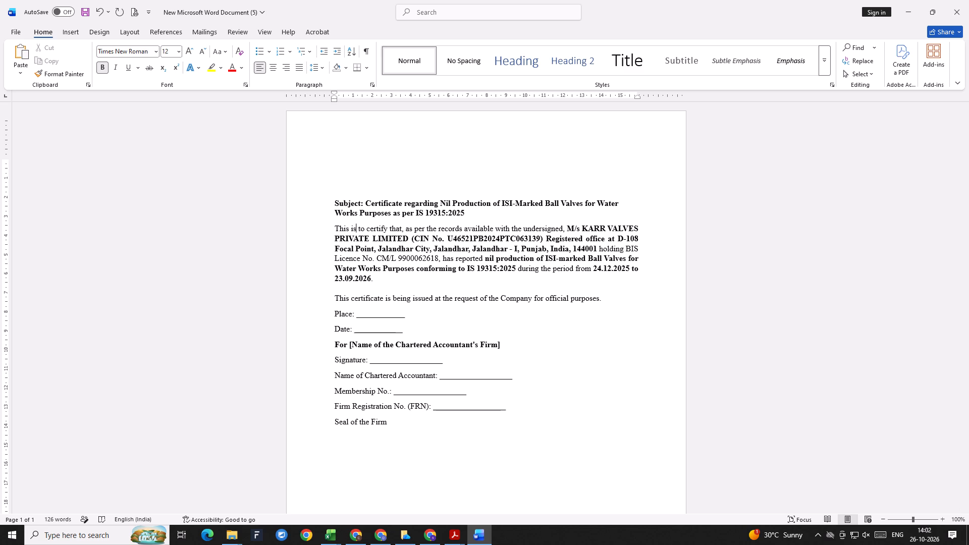
{"action": "key", "text": "Right"}
{"action": "key", "text": "Right"}
{"action": "key", "text": "Right"}
{"action": "key", "text": "Right"}
{"action": "key", "text": "Right"}
{"action": "key", "text": "Right"}
{"action": "key", "text": "Right"}
{"action": "key", "text": "Right"}
{"action": "key", "text": "Right"}
{"action": "key", "text": "Right"}
{"action": "key", "text": "Right"}
{"action": "key", "text": "Right"}
{"action": "key", "text": "Right"}
{"action": "key", "text": "Right"}
{"action": "key", "text": "Right"}
{"action": "key", "text": "Right"}
{"action": "key", "text": "Right"}
{"action": "key", "text": "Right"}
{"action": "key", "text": "Right"}
{"action": "key", "text": "Right"}
{"action": "key", "text": "Left"}
{"action": "key", "text": "Left"}
{"action": "key", "text": "Left"}
{"action": "key", "text": "Left"}
{"action": "key", "text": "Left"}
{"action": "key", "text": "Left"}
{"action": "key", "text": "Right"}
{"action": "key", "text": "Right"}
{"action": "key", "text": "Right"}
{"action": "key", "text": "Right"}
{"action": "key", "text": "Right"}
{"action": "key", "text": "Right"}
{"action": "key", "text": "Right"}
{"action": "key", "text": "Right"}
{"action": "key", "text": "Right"}
{"action": "key", "text": "Right"}
{"action": "key", "text": "Right"}
{"action": "key", "text": "Right"}
{"action": "key", "text": "Right"}
{"action": "key", "text": "Right"}
{"action": "key", "text": "Right"}
{"action": "key", "text": "Right"}
{"action": "key", "text": "Right"}
{"action": "key", "text": "Right"}
{"action": "key", "text": "Right"}
{"action": "key", "text": "Right"}
{"action": "key", "text": "Right"}
{"action": "key", "text": "Down"}
{"action": "key", "text": "Right"}
{"action": "key", "text": "Right"}
{"action": "key", "text": "Right"}
{"action": "key", "text": "Right"}
{"action": "key", "text": "Right"}
{"action": "key", "text": "Right"}
{"action": "key", "text": "Right"}
{"action": "key", "text": "Right"}
{"action": "key", "text": "Right"}
{"action": "key", "text": "Right"}
{"action": "key", "text": "Right"}
{"action": "key", "text": "Right"}
{"action": "key", "text": "Right"}
{"action": "key", "text": "Right"}
{"action": "key", "text": "Right"}
{"action": "key", "text": "Right"}
{"action": "key", "text": "Right"}
{"action": "key", "text": "Right"}
{"action": "key", "text": "Right"}
{"action": "key", "text": "Right"}
{"action": "key", "text": "Left"}
{"action": "key", "text": "Left"}
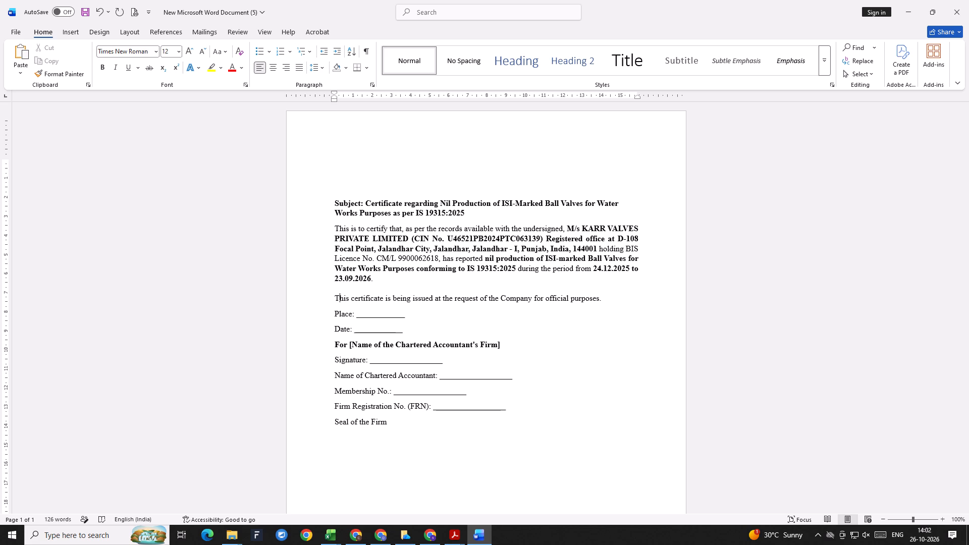
Move the "Place:" and "Date:" lines below the "Firm Registration No. (FRN):" line, above "Seal of the Firm".
{"action": "key", "text": "Down"}
{"action": "key", "text": "Left"}
{"action": "key", "text": "shift+Down"}
{"action": "key", "text": "shift+Down"}
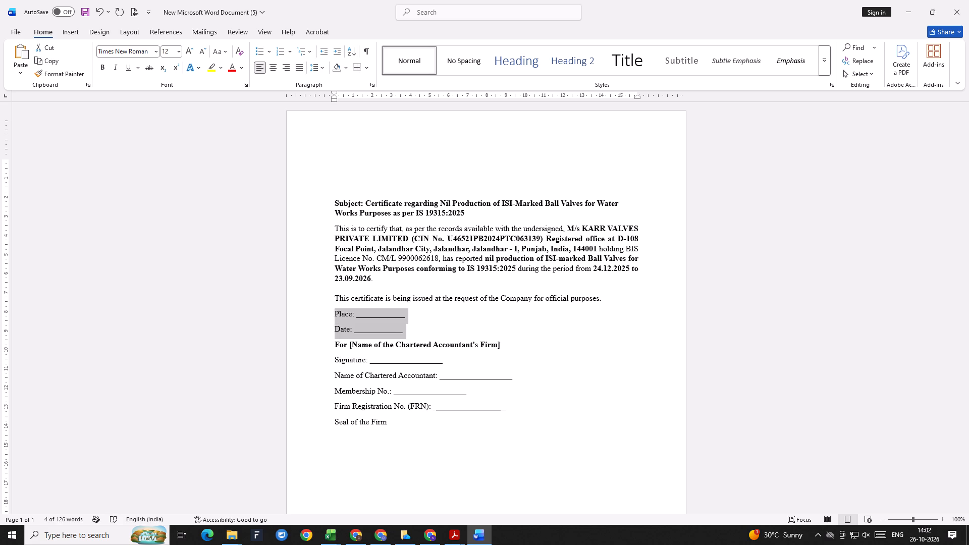
{"action": "key", "text": "ctrl+x"}
{"action": "key", "text": "Down"}
{"action": "key", "text": "Down"}
{"action": "key", "text": "Down"}
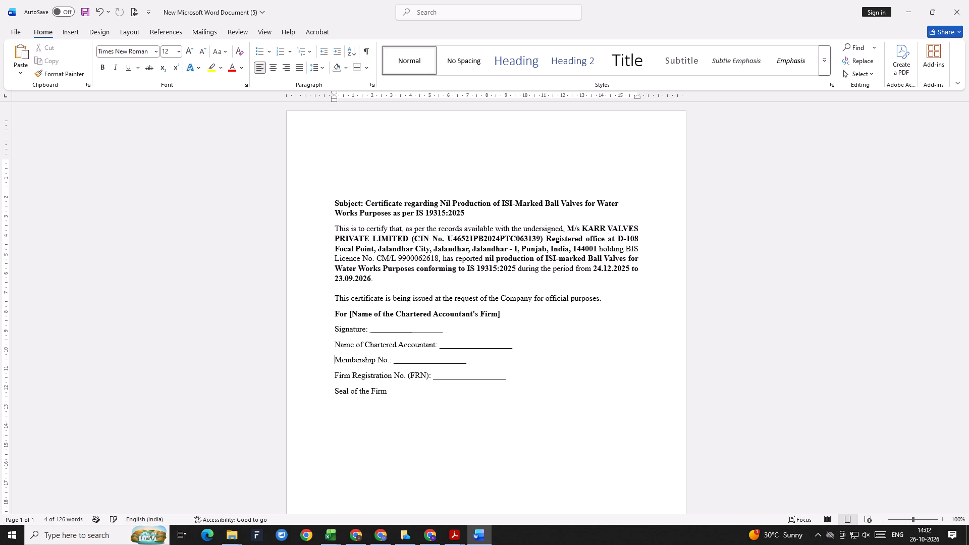
{"action": "key", "text": "Down"}
{"action": "key", "text": "Down"}
{"action": "key", "text": "Return"}
{"action": "key", "text": "Up"}
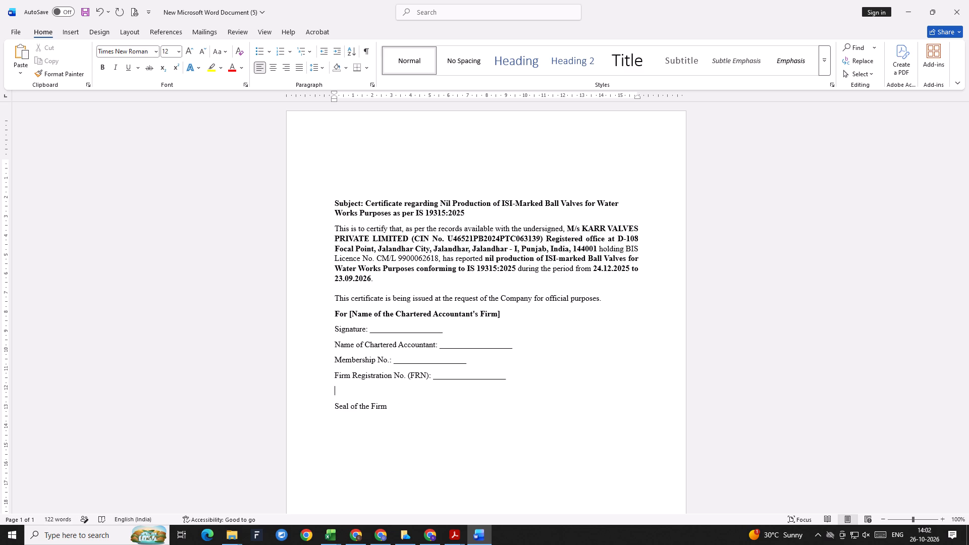
{"action": "key", "text": "ctrl+v"}
Delete the "Seal of the Firm" line at the end of the certificate.
{"action": "key", "text": "Down"}
{"action": "key", "text": "shift+Down"}
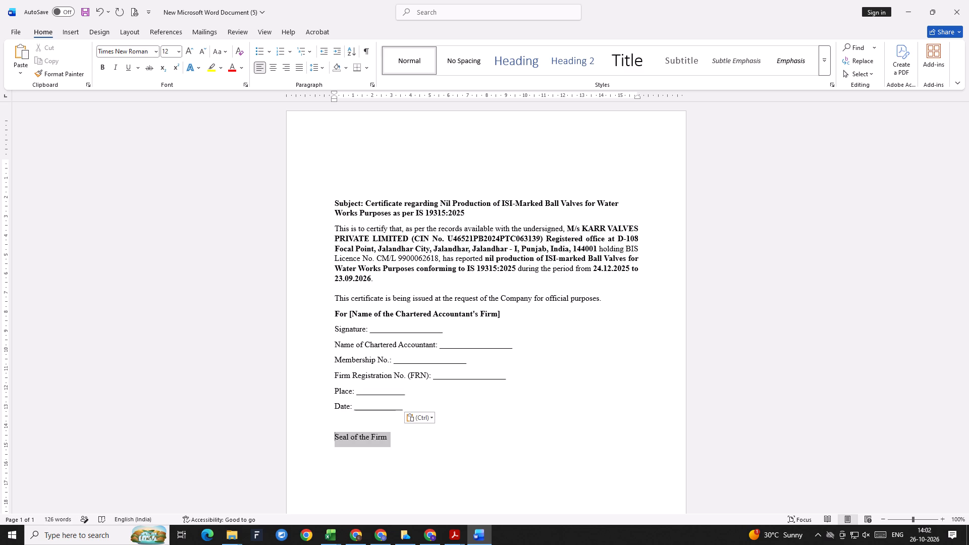
{"action": "key", "text": "Delete"}
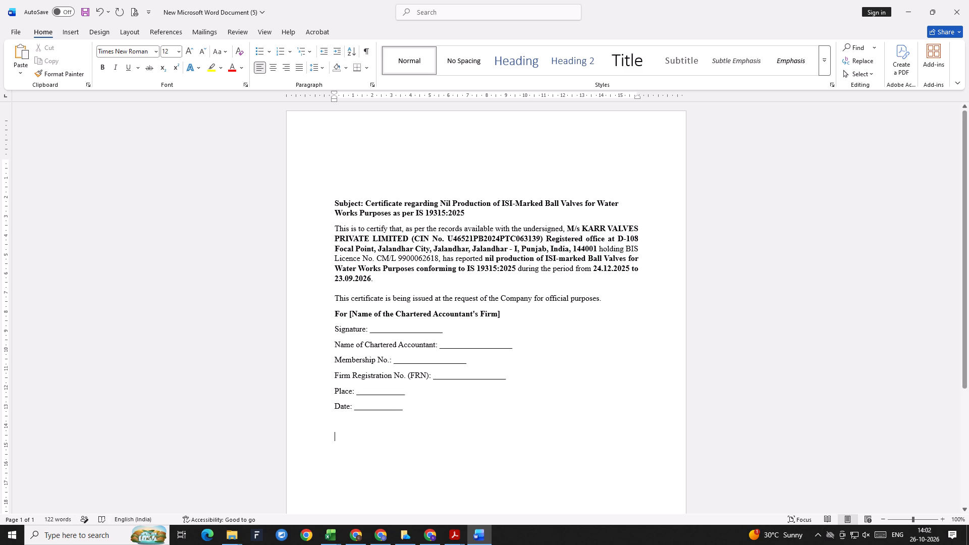
Open the desktop document "Shareholding certificate- Pioneer", check its signature block as a reference, and close it.
{"action": "key", "text": "super+d"}
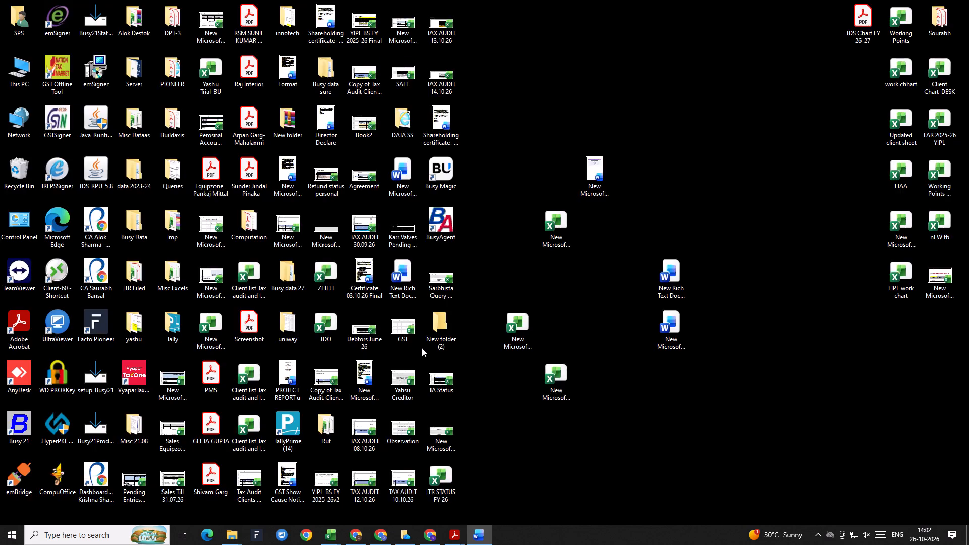
{"action": "left_click", "coordinate": [483, 535]}
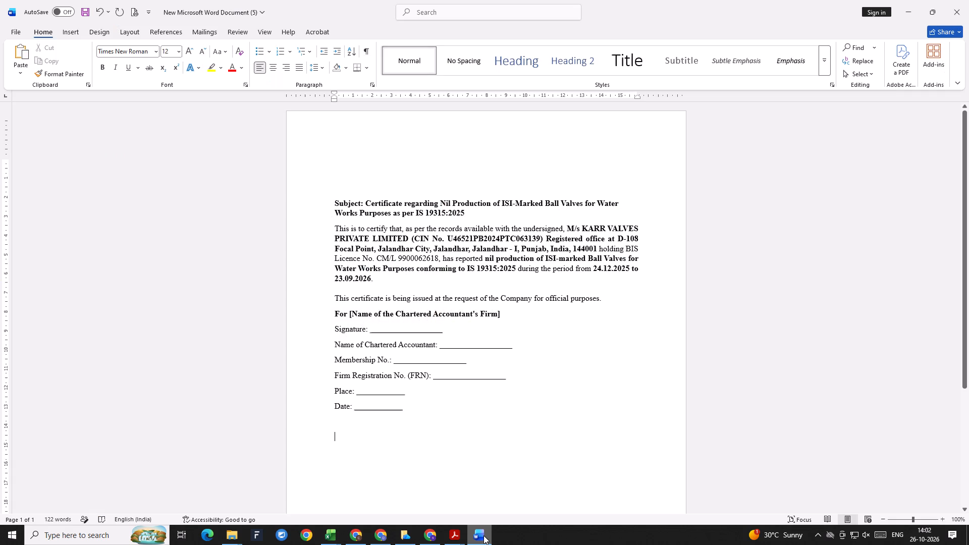
{"action": "key", "text": "super+d"}
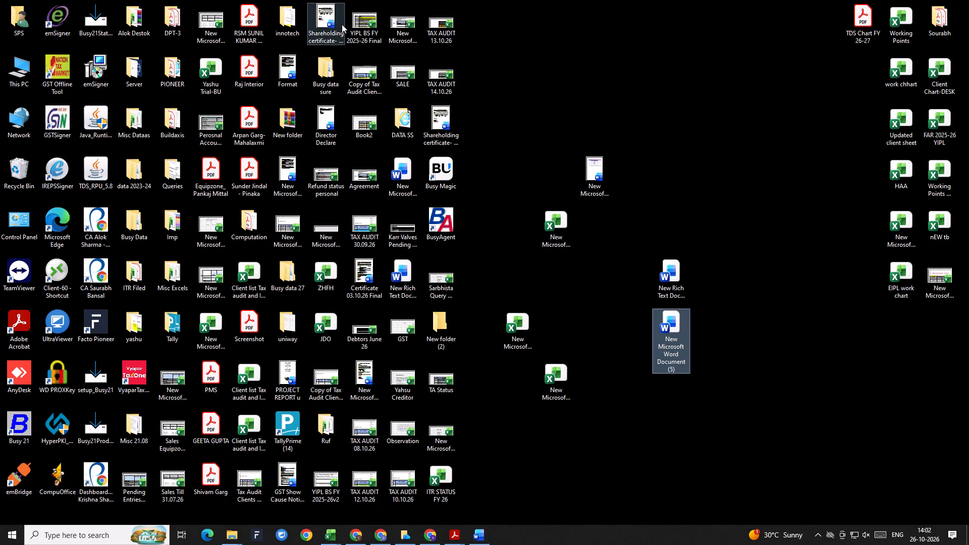
{"action": "double_click", "coordinate": [326, 25]}
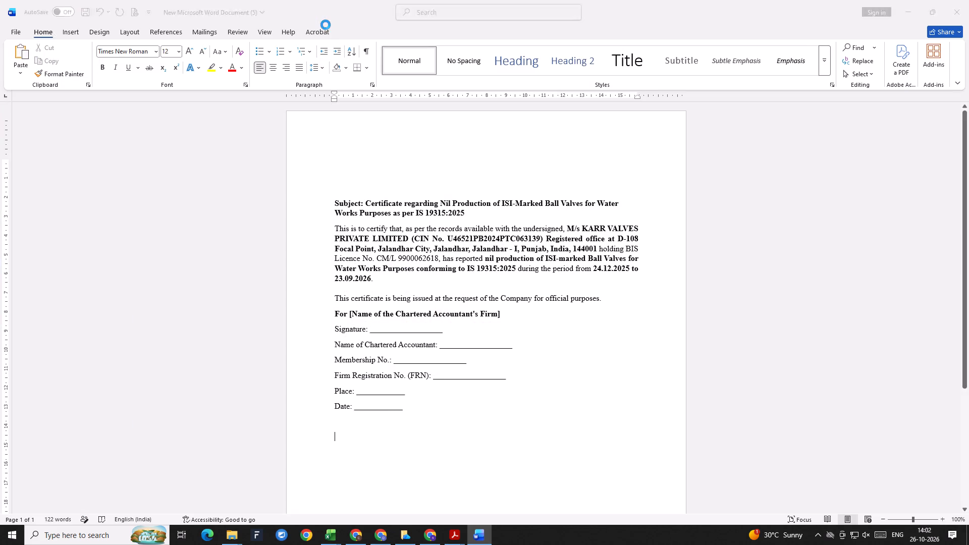
{"action": "left_click", "coordinate": [966, 0]}
Open the desktop document "Certificate 03.10.26 Final".
{"action": "key", "text": "super+d"}
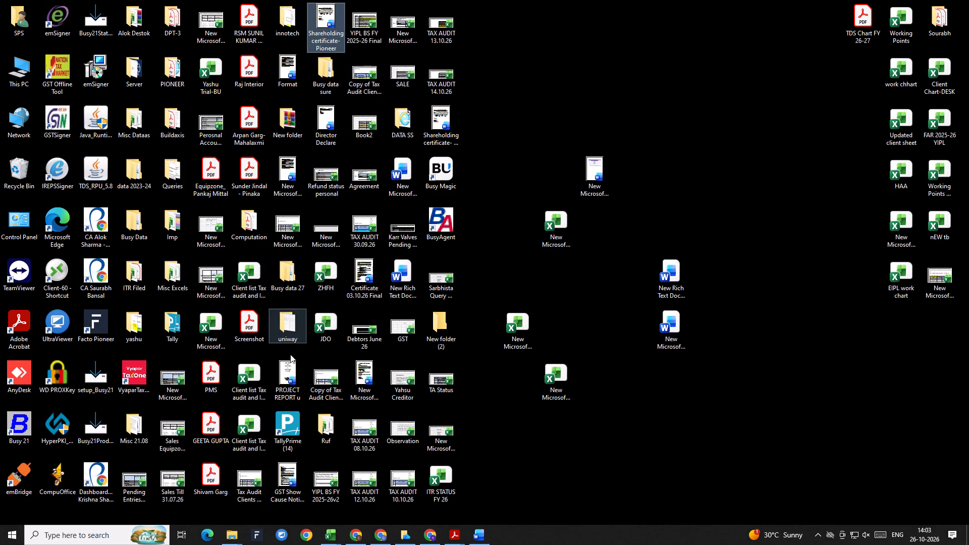
{"action": "double_click", "coordinate": [369, 267]}
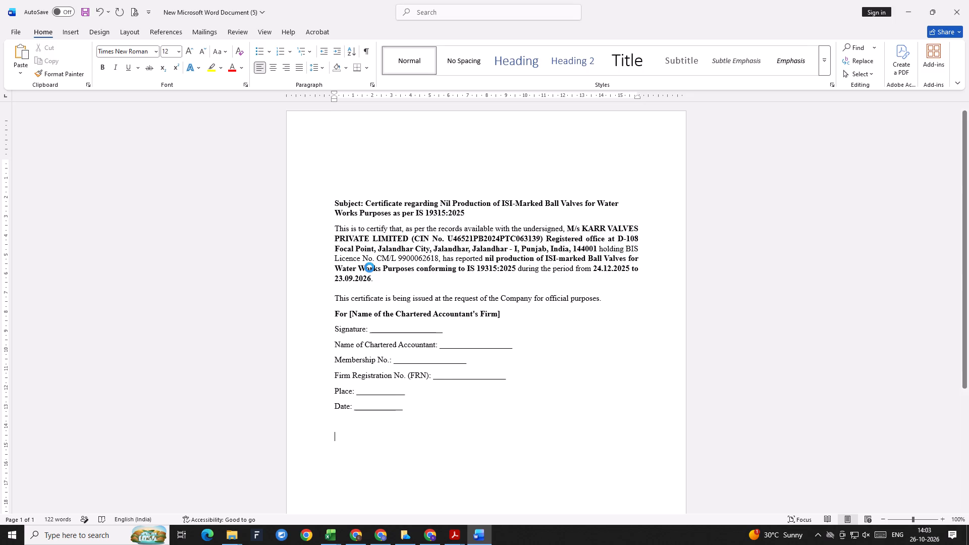
Copy the signature block at the end of the earlier certificate, from "For G Sunil & Associates" through the "UDIN:" line.
{"action": "scroll", "coordinate": [369, 267], "scroll_direction": "down", "scroll_amount": 8}
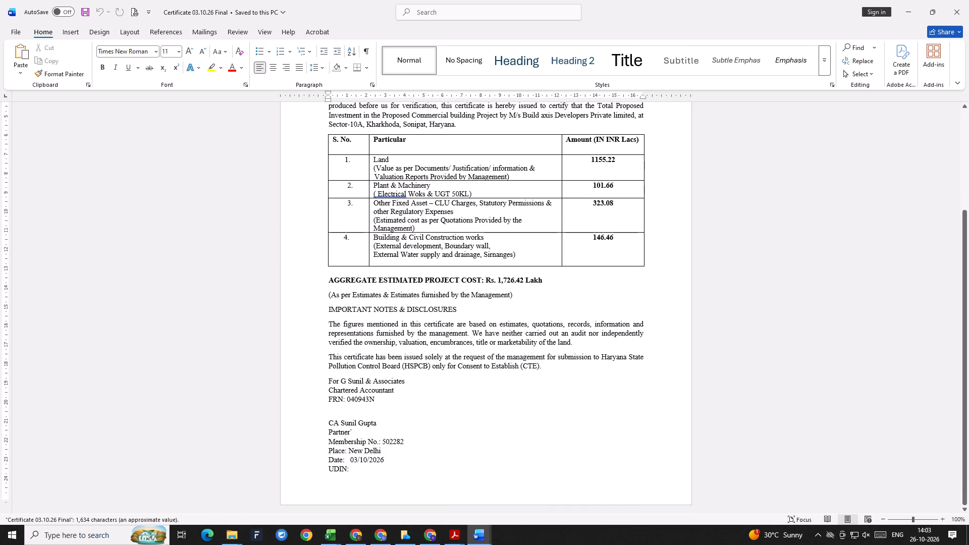
{"action": "left_click", "coordinate": [332, 386]}
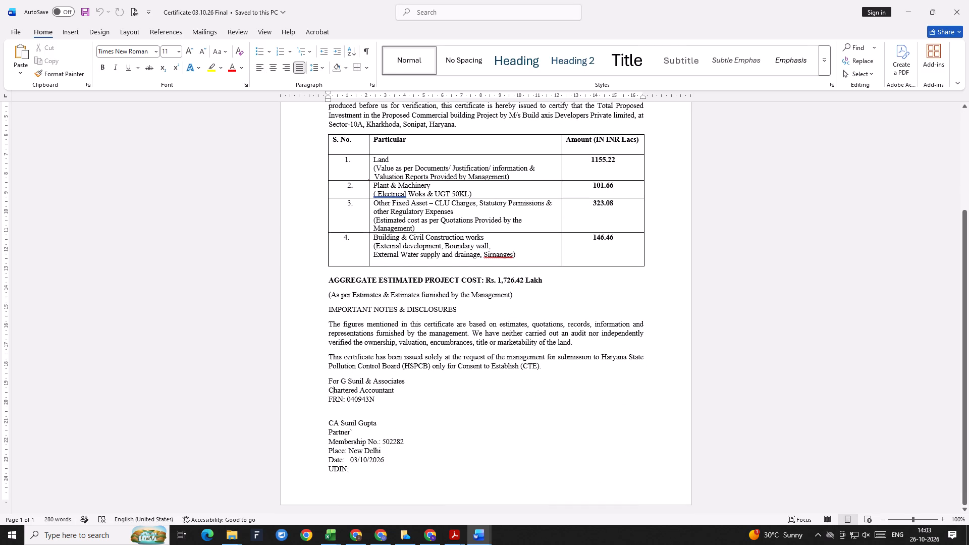
{"action": "key", "text": "Left"}
{"action": "key", "text": "Left"}
{"action": "key", "text": "Right"}
{"action": "key", "text": "Up"}
{"action": "key", "text": "shift+Down"}
{"action": "key", "text": "shift+Down"}
{"action": "key", "text": "shift+Down"}
{"action": "key", "text": "shift+Down"}
{"action": "key", "text": "shift+Down"}
{"action": "key", "text": "shift+Down"}
{"action": "key", "text": "shift+Down"}
{"action": "key", "text": "shift+Down"}
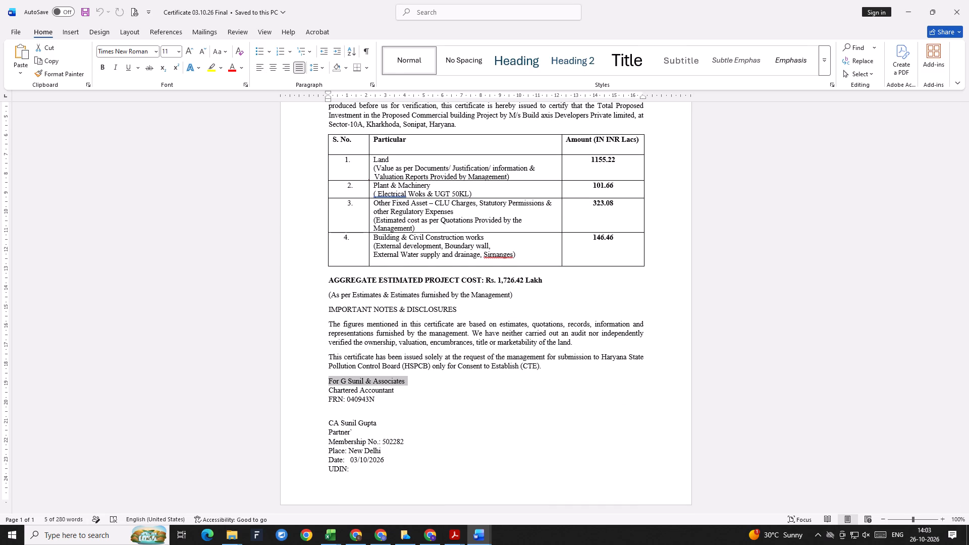
{"action": "key", "text": "shift+Down"}
{"action": "key", "text": "shift+Down"}
{"action": "key", "text": "ctrl+c"}
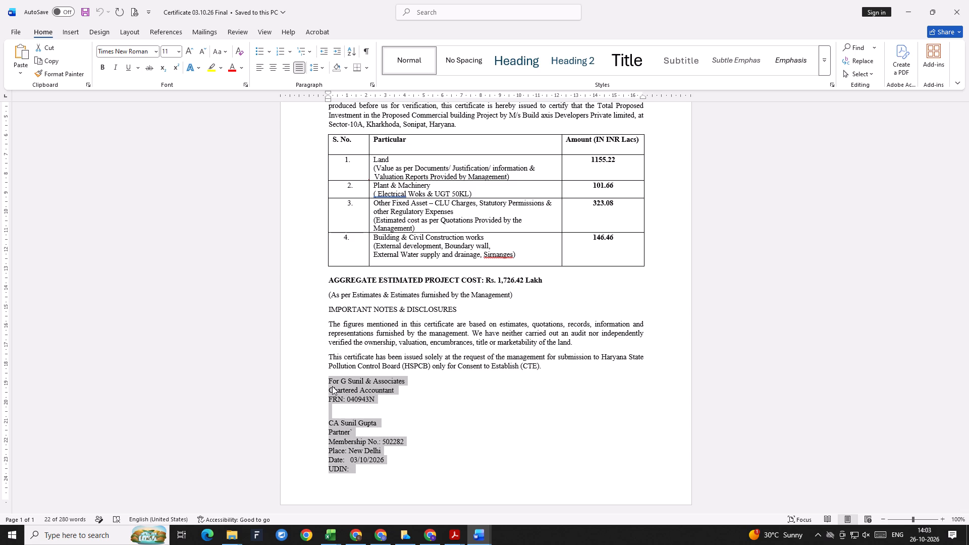
In the Karr Valves certificate, replace the placeholder lines from "For [Name of the Chartered Accountant's Firm]" through "Date:" with the copied signature block.
{"action": "key", "text": "alt+Tab"}
{"action": "left_click", "coordinate": [338, 309]}
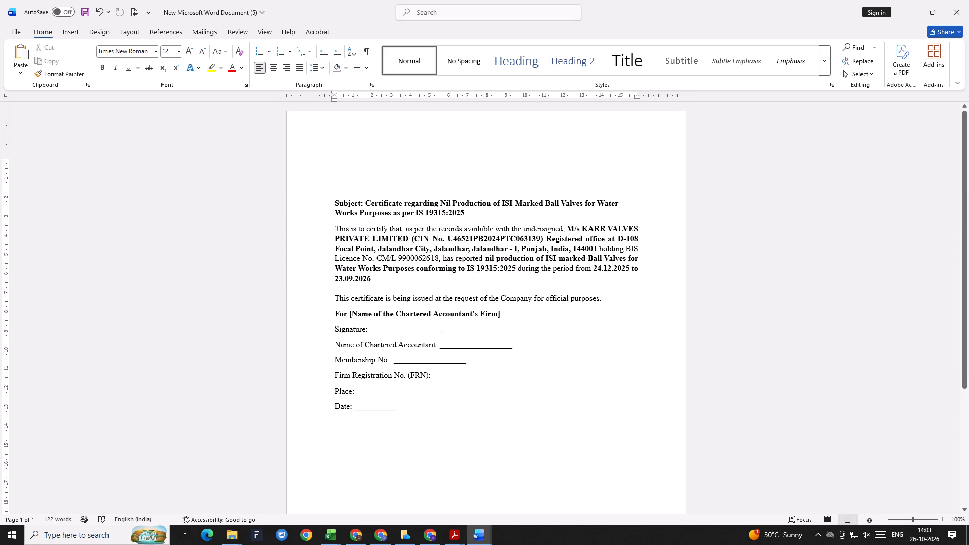
{"action": "key", "text": "Left"}
{"action": "key", "text": "shift+Down"}
{"action": "key", "text": "shift+Down"}
{"action": "key", "text": "shift+Down"}
{"action": "key", "text": "shift+Down"}
{"action": "key", "text": "shift+Down"}
{"action": "key", "text": "shift+Down"}
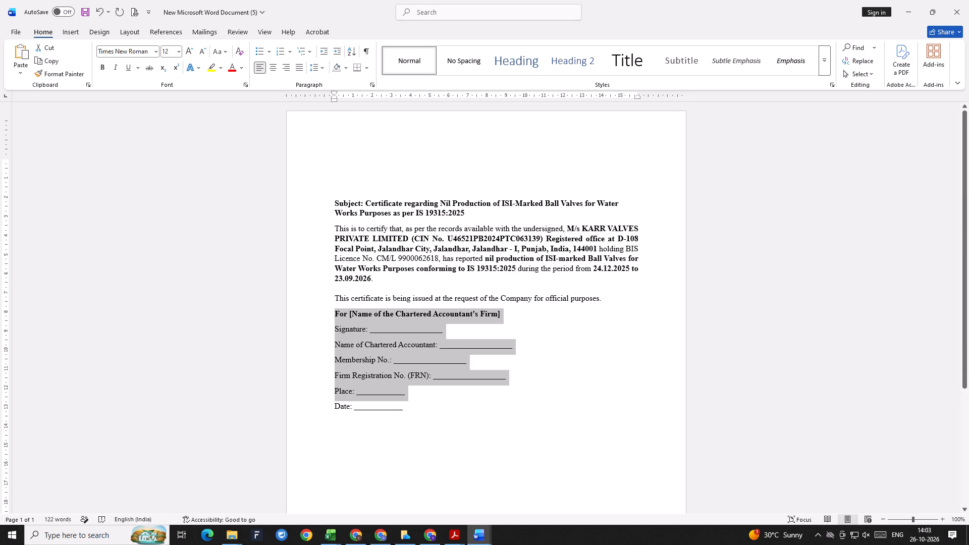
{"action": "key", "text": "shift+Down"}
{"action": "key", "text": "ctrl+v"}
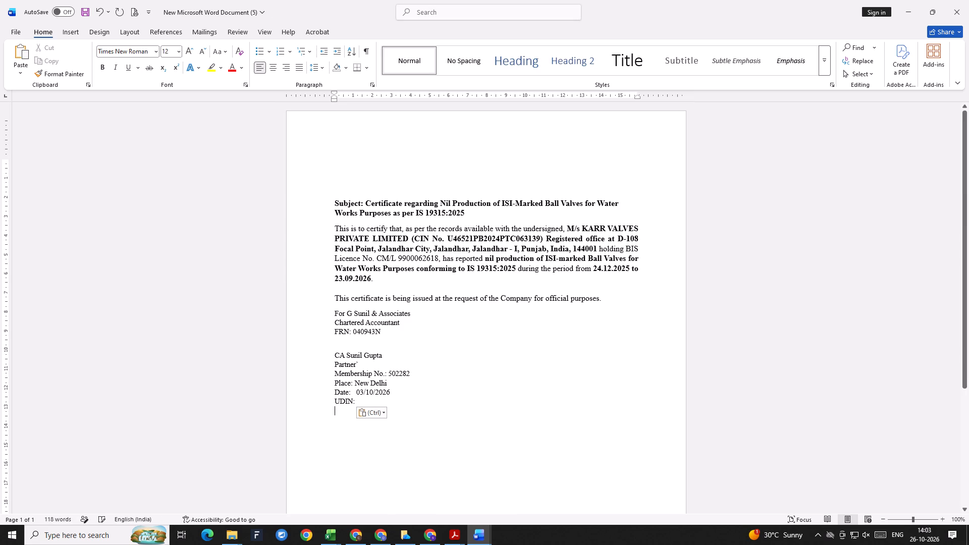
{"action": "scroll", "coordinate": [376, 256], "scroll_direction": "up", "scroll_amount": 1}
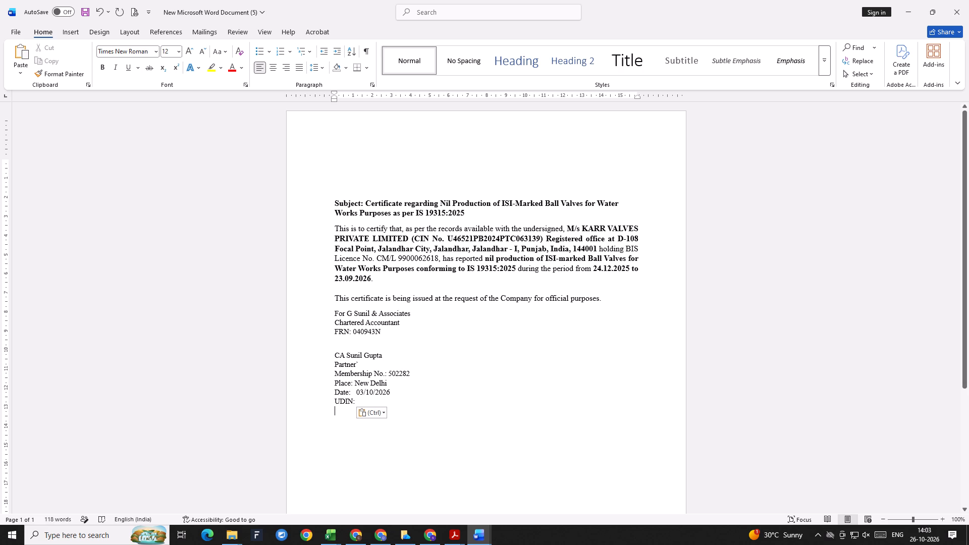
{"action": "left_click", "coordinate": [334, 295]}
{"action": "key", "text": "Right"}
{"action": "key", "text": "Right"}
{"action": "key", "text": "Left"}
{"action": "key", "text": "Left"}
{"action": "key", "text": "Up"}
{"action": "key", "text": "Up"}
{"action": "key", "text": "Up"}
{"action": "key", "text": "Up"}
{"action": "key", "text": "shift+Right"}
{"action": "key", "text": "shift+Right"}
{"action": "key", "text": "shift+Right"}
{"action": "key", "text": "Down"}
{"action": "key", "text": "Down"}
Format the entire certificate text in Times New Roman at size 13.
{"action": "key", "text": "ctrl+a"}
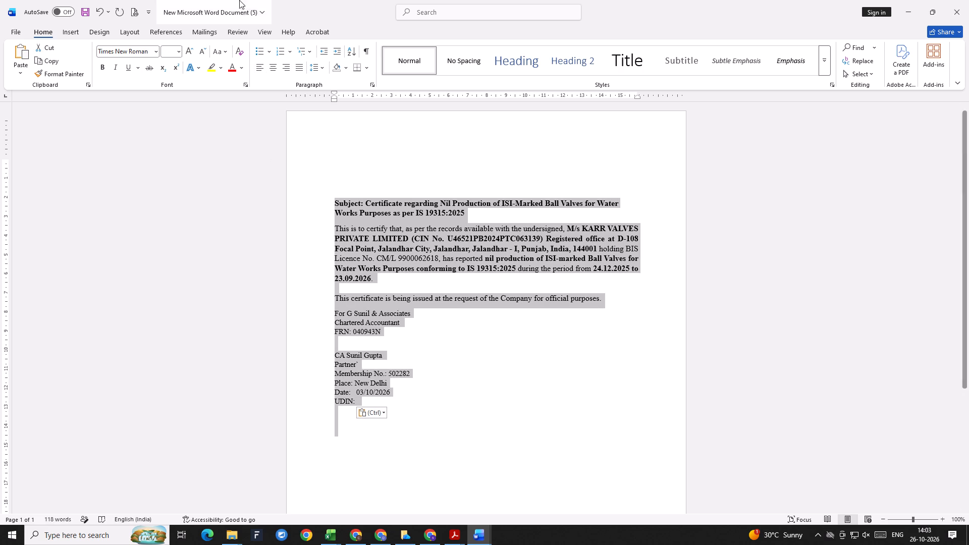
{"action": "left_click", "coordinate": [156, 51]}
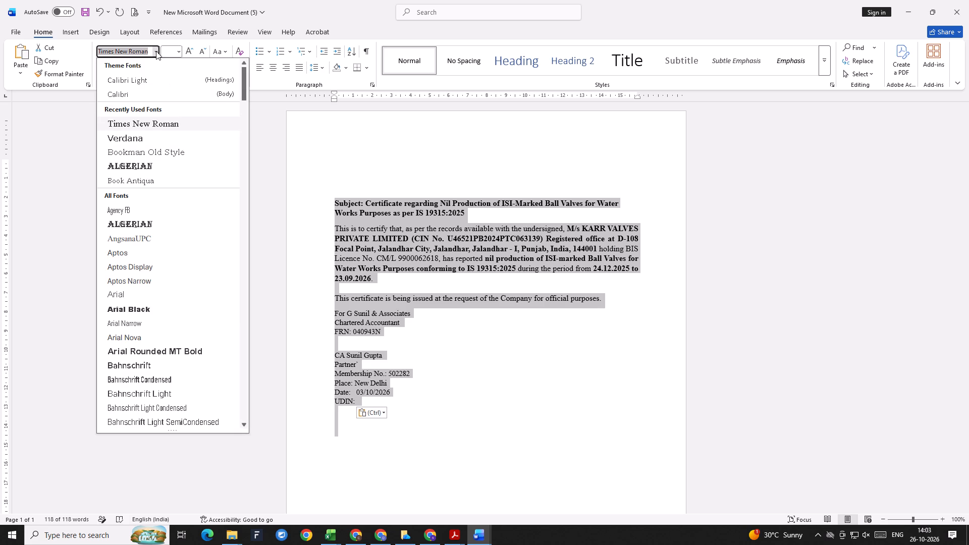
{"action": "type", "text": "tik"}
{"action": "key", "text": "BackSpace"}
{"action": "type", "text": "mes"}
{"action": "key", "text": "space"}
{"action": "key", "text": "Return"}
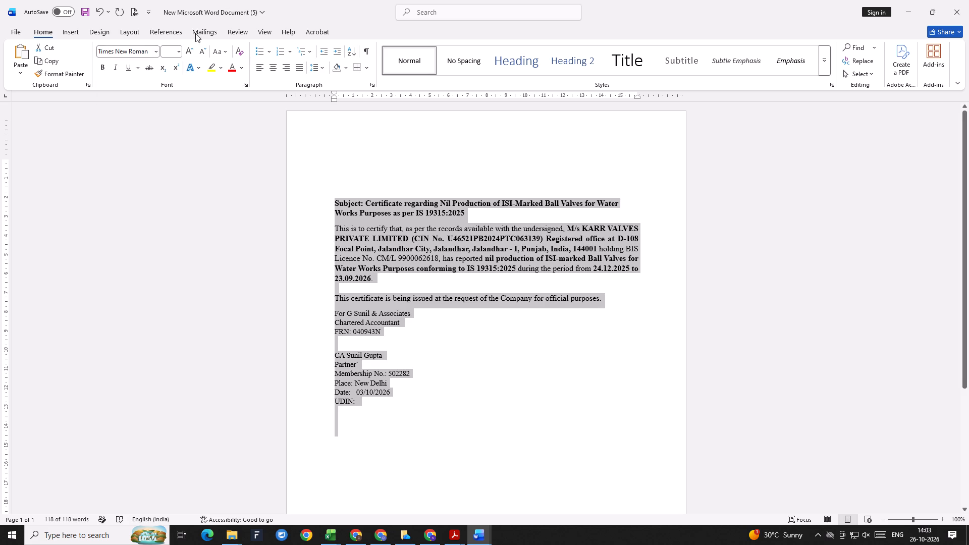
{"action": "left_click", "coordinate": [180, 46]}
{"action": "type", "text": "13"}
{"action": "key", "text": "Return"}
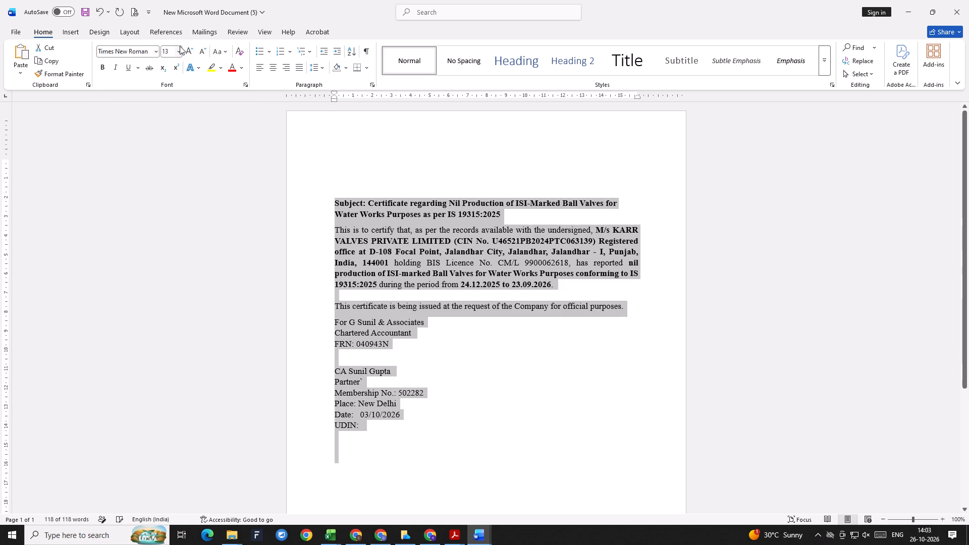
{"action": "left_click", "coordinate": [548, 401]}
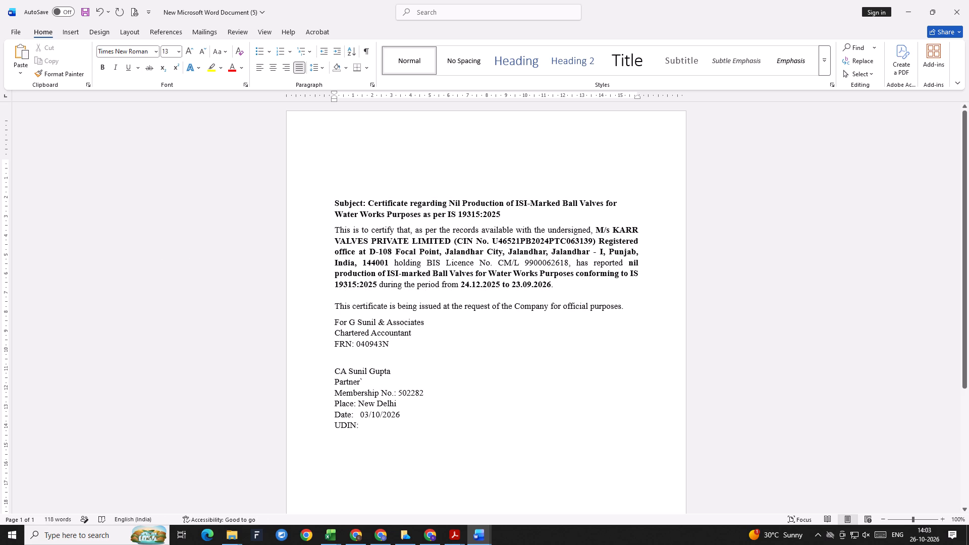
Insert a blank line between the subject line and the paragraph starting "This is to certify that".
{"action": "left_click", "coordinate": [340, 220]}
{"action": "key", "text": "Left"}
{"action": "key", "text": "Down"}
{"action": "key", "text": "Left"}
{"action": "key", "text": "Right"}
{"action": "key", "text": "Return"}
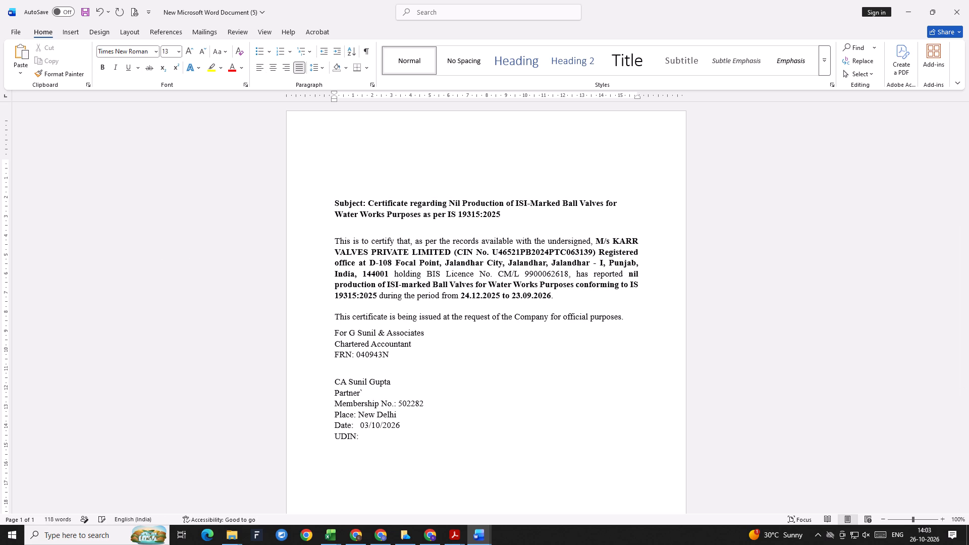
Switch to Acrobat, review the Karr Valves production statement from its heading to the end, and return to the certificate in Word.
{"action": "scroll", "coordinate": [359, 351], "scroll_direction": "down", "scroll_amount": 3}
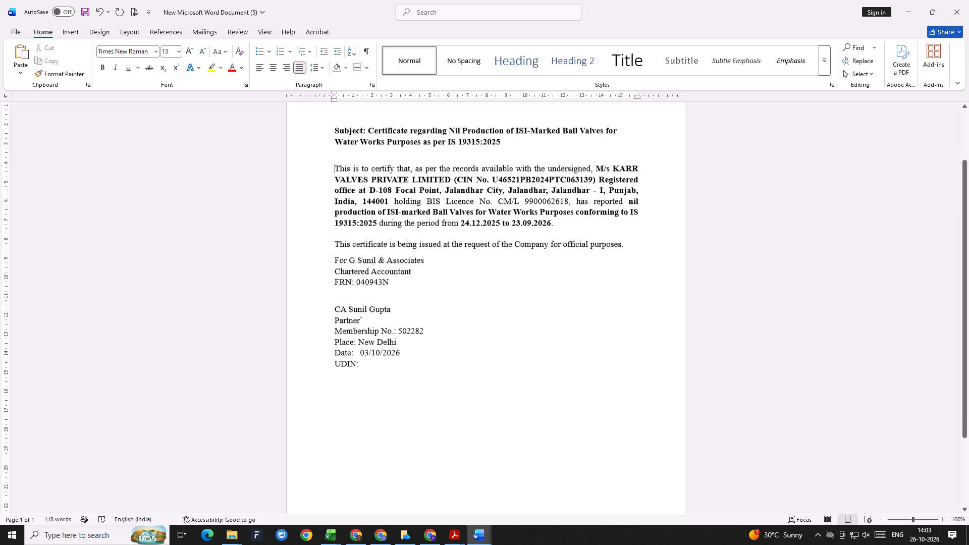
{"action": "key", "text": "alt+Tab"}
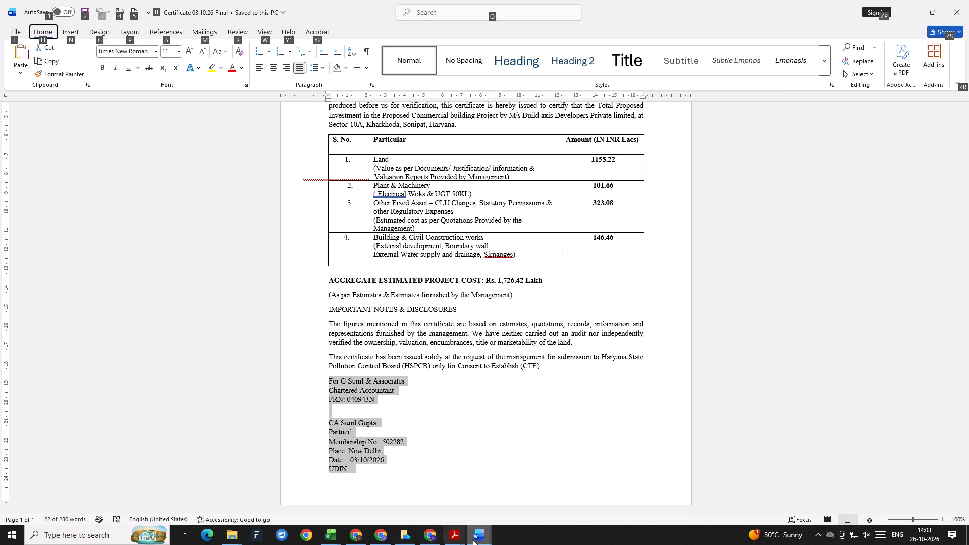
{"action": "left_click", "coordinate": [459, 539]}
{"action": "left_click", "coordinate": [420, 500]}
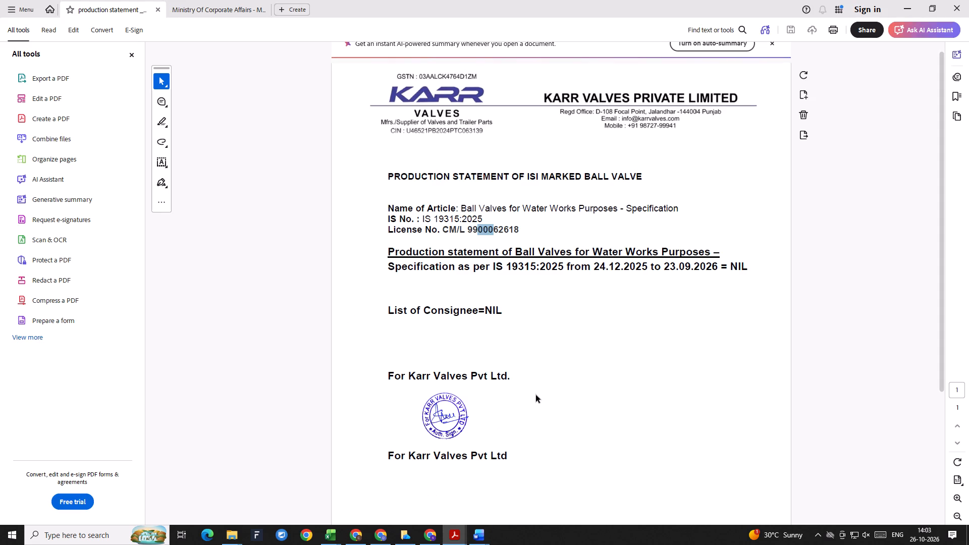
{"action": "scroll", "coordinate": [482, 375], "scroll_direction": "down", "scroll_amount": 10}
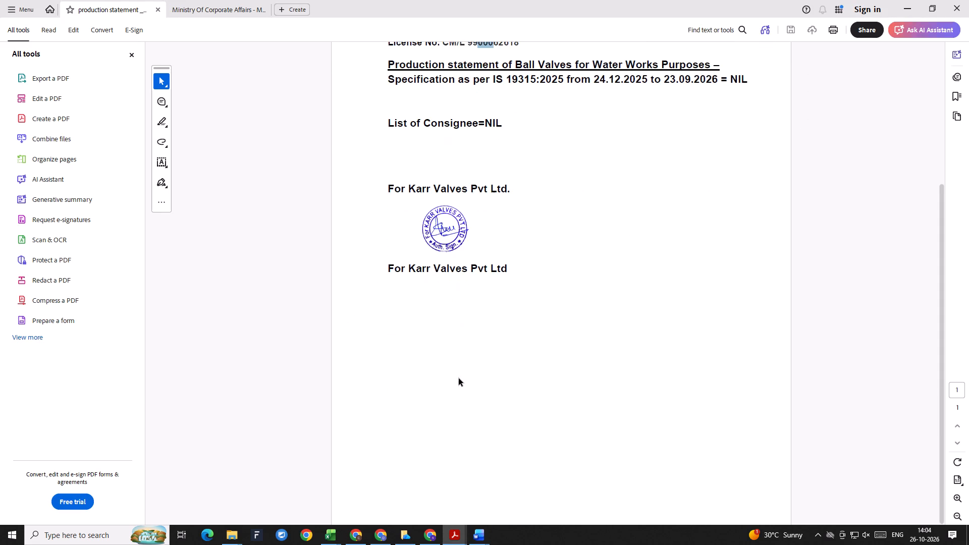
{"action": "scroll", "coordinate": [464, 367], "scroll_direction": "up", "scroll_amount": 3}
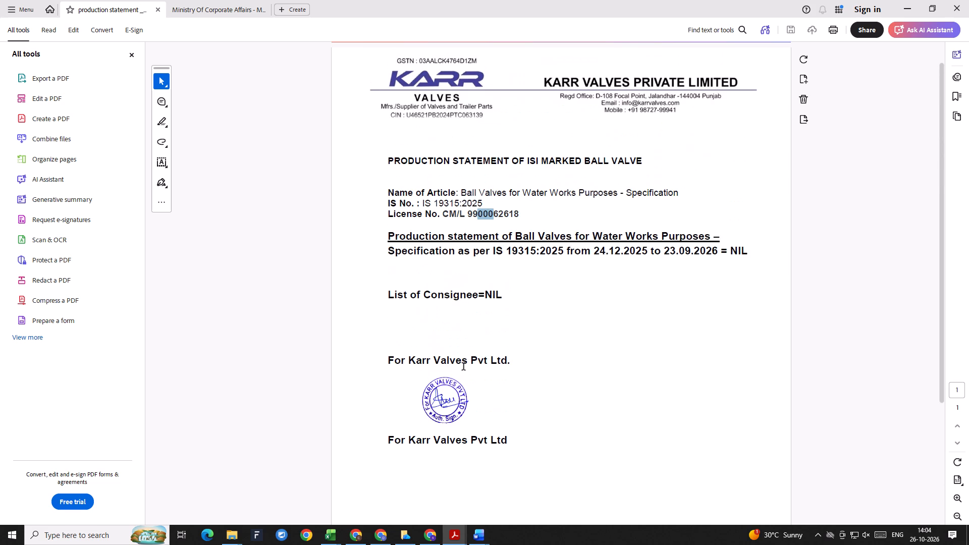
{"action": "key", "text": "alt+Tab"}
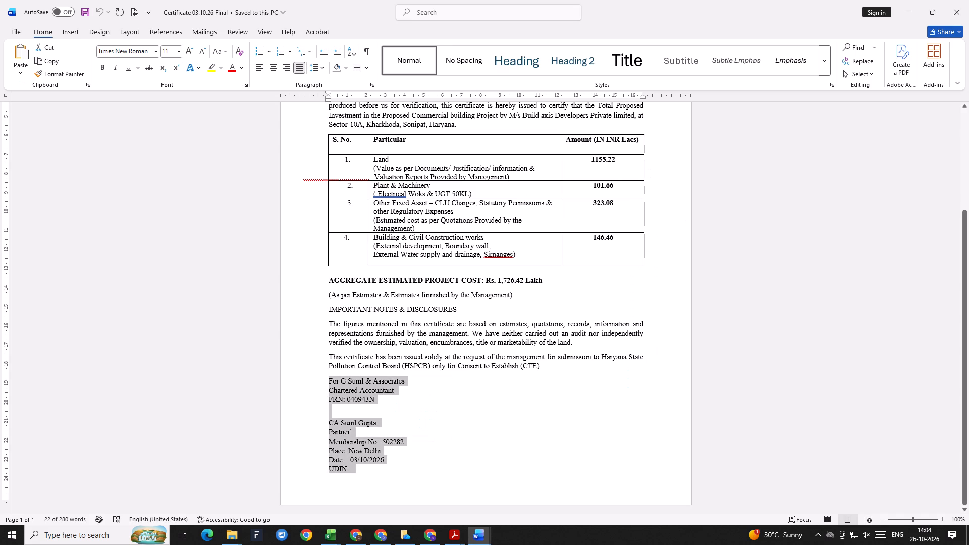
{"action": "key", "text": "alt+Tab"}
{"action": "key", "text": "alt+Tab"}
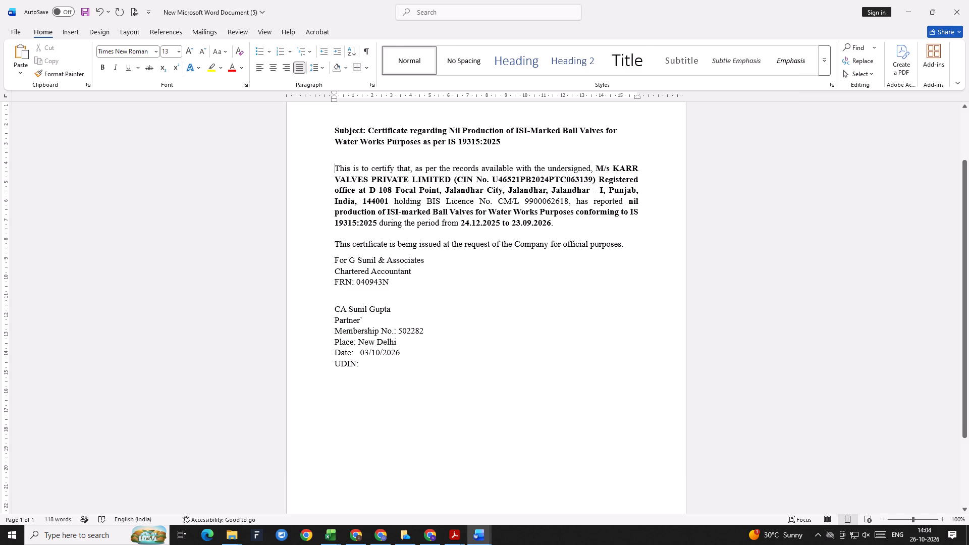
Add one extra blank line in the signature space between the FRN line and the partner's name.
{"action": "scroll", "coordinate": [444, 249], "scroll_direction": "up", "scroll_amount": 5}
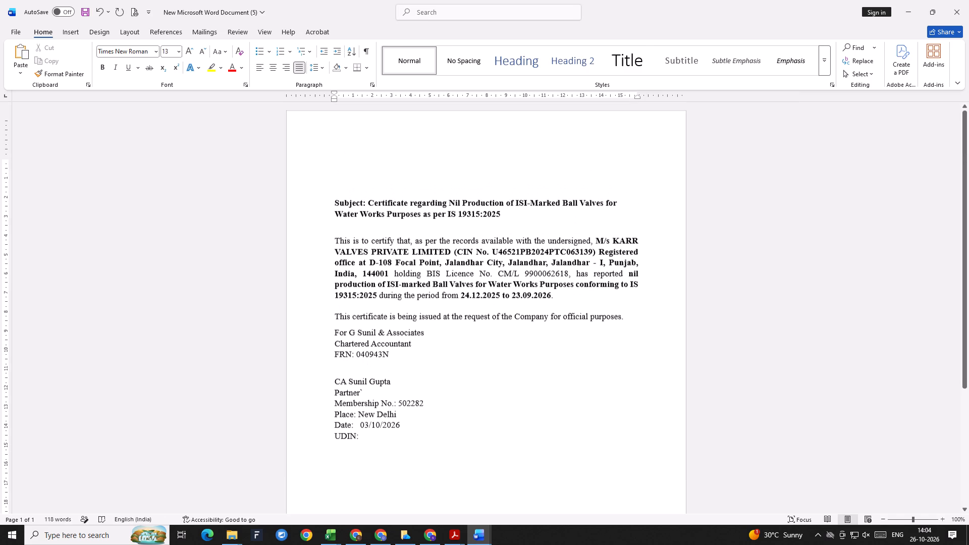
{"action": "left_click", "coordinate": [347, 160]}
{"action": "left_click", "coordinate": [375, 433]}
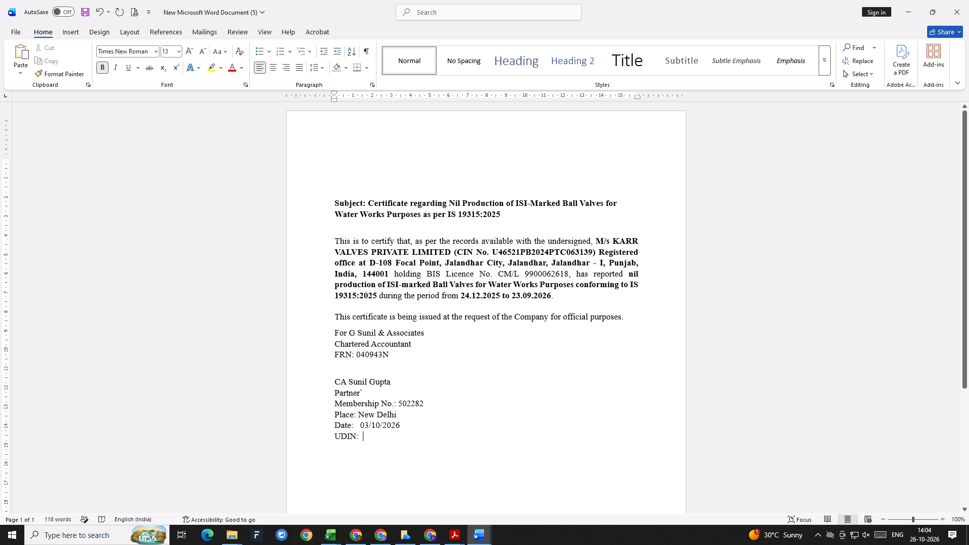
{"action": "key", "text": "Up"}
{"action": "key", "text": "Right"}
{"action": "left_click", "coordinate": [363, 367]}
{"action": "key", "text": "Return"}
{"action": "key", "text": "Return"}
{"action": "key", "text": "ctrl+z"}
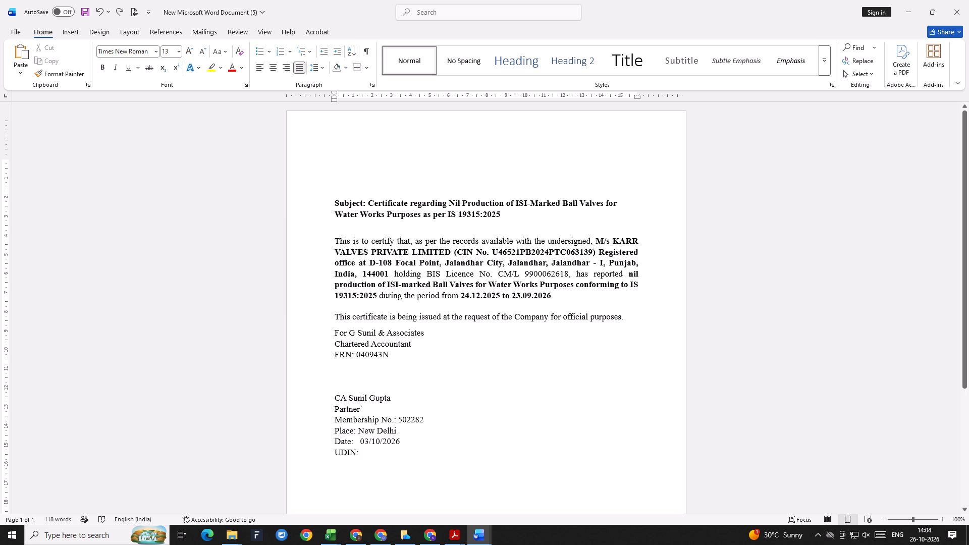
Set the signature block's date to 26/10/2026 and save the certificate.
{"action": "left_click", "coordinate": [364, 443]}
{"action": "key", "text": "Right"}
{"action": "key", "text": "Left"}
{"action": "key", "text": "Right"}
{"action": "key", "text": "BackSpace"}
{"action": "key", "text": "BackSpace"}
{"action": "type", "text": "26"}
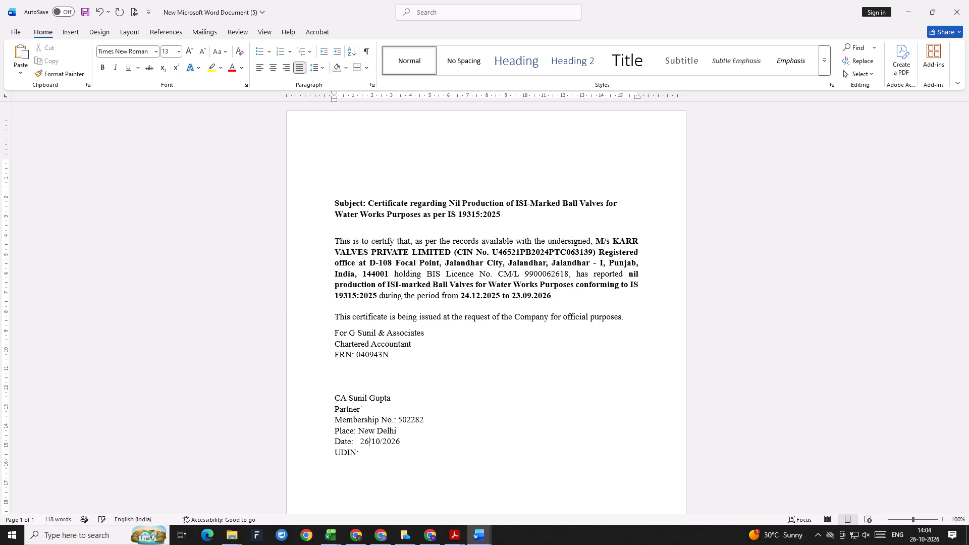
{"action": "key", "text": "ctrl+s"}
{"action": "scroll", "coordinate": [382, 439], "scroll_direction": "down", "scroll_amount": 8}
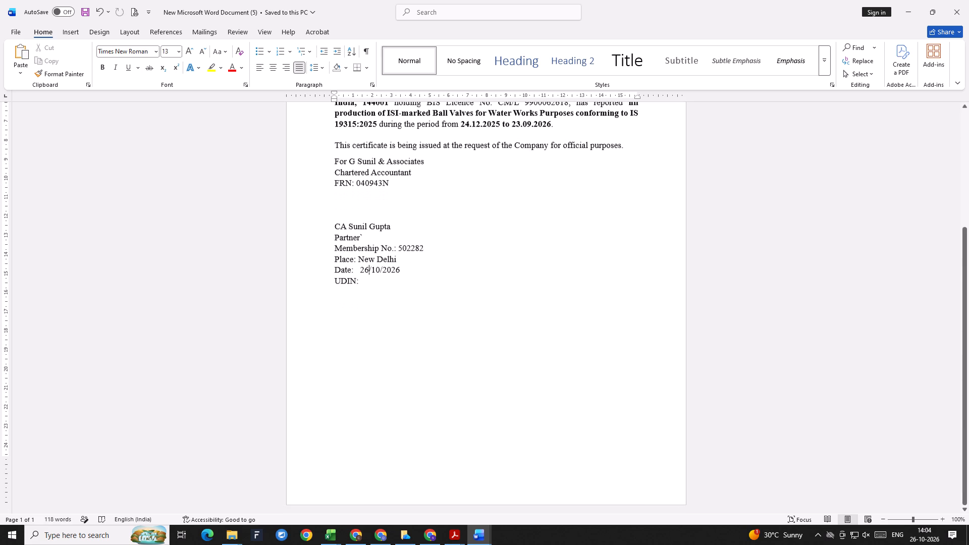
{"action": "scroll", "coordinate": [382, 438], "scroll_direction": "up", "scroll_amount": 9}
{"action": "key", "text": "ctrl+s"}
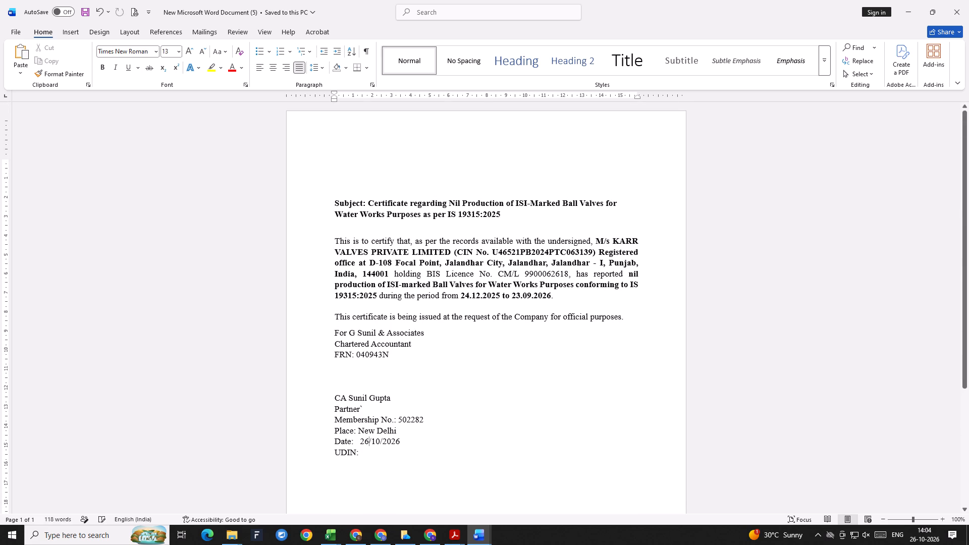
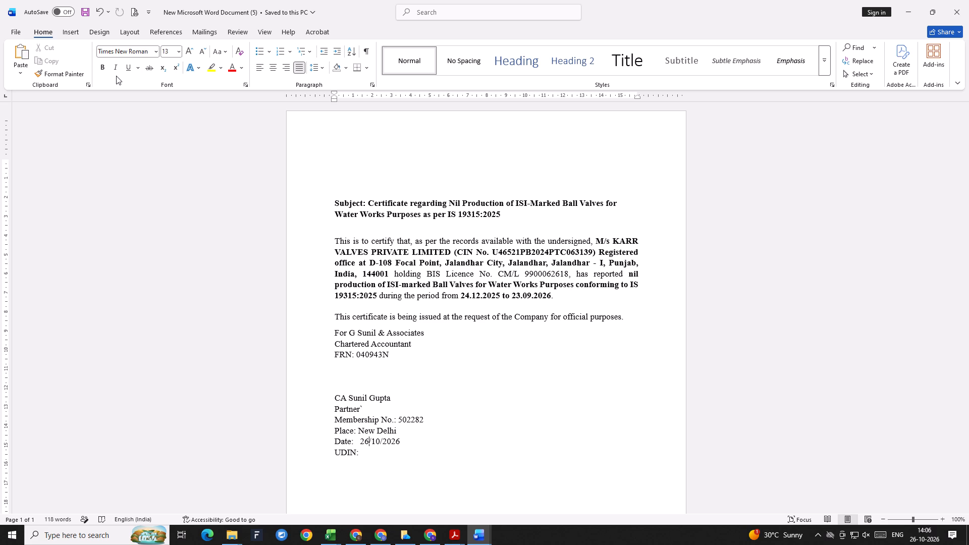
Start saving the certificate under a new name and location, browsing to the Google Drive folder on the Z: network drive.
{"action": "left_click", "coordinate": [11, 32]}
{"action": "left_click", "coordinate": [37, 162]}
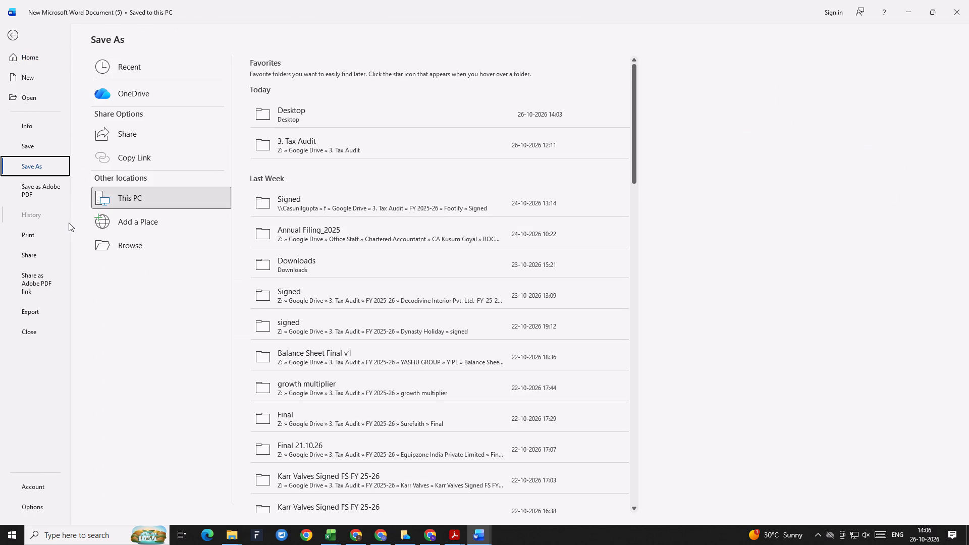
{"action": "left_click", "coordinate": [121, 249]}
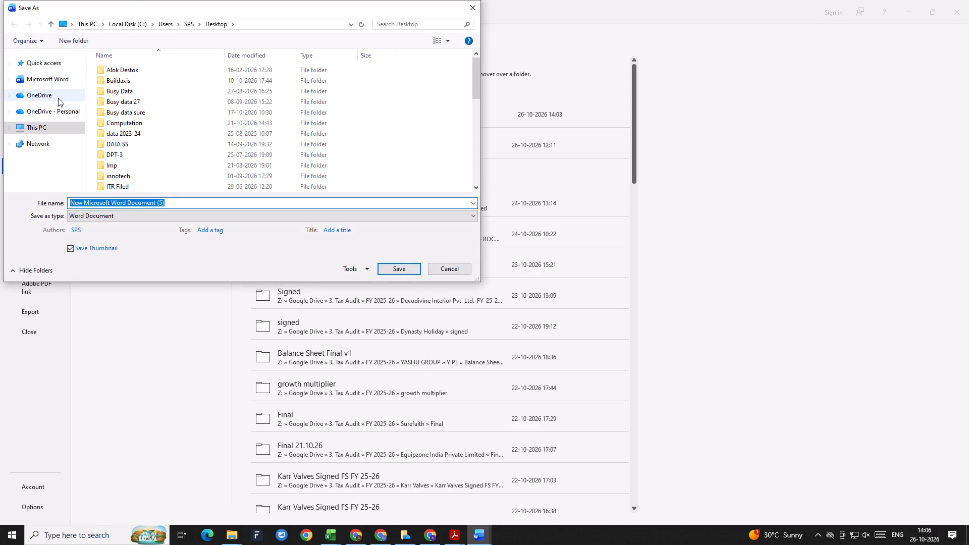
{"action": "left_click", "coordinate": [53, 132]}
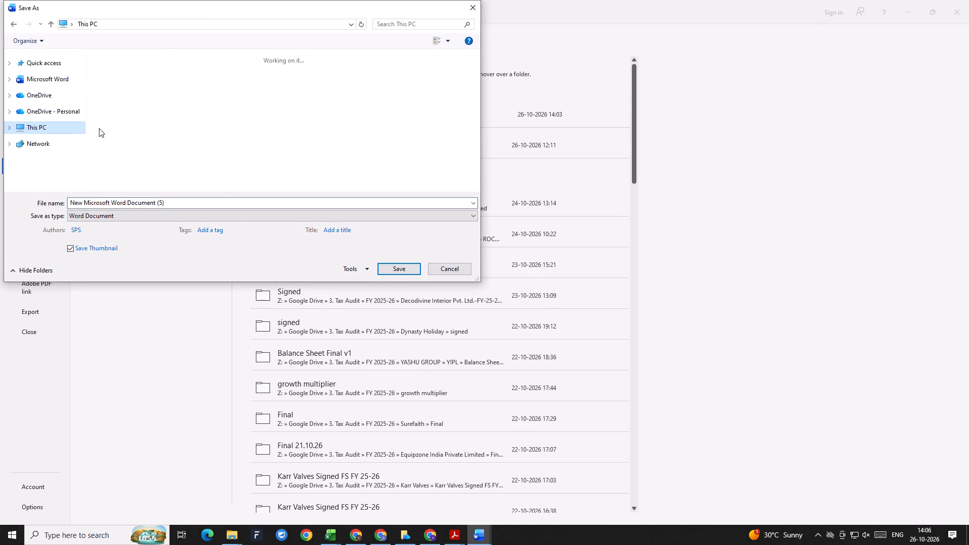
{"action": "scroll", "coordinate": [159, 151], "scroll_direction": "down", "scroll_amount": 3}
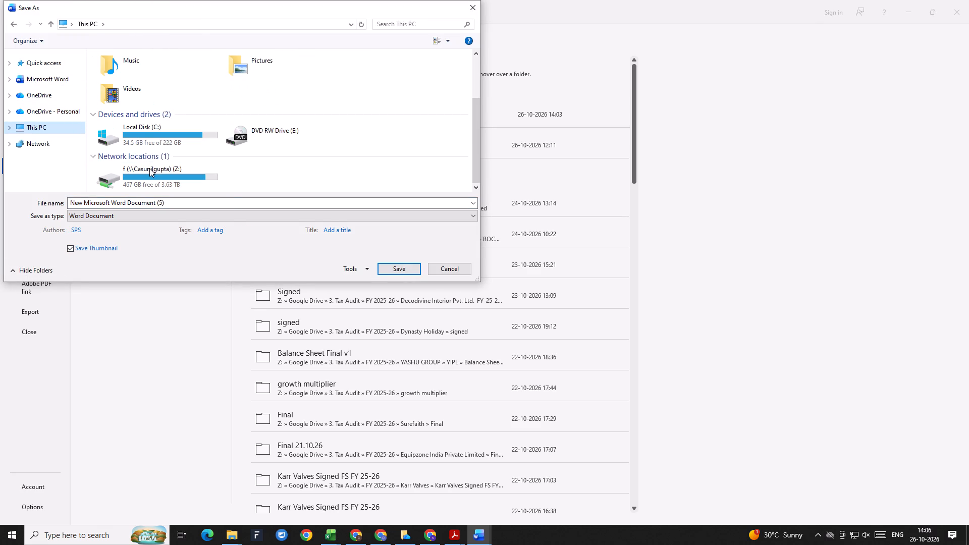
{"action": "double_click", "coordinate": [149, 168]}
{"action": "double_click", "coordinate": [132, 115]}
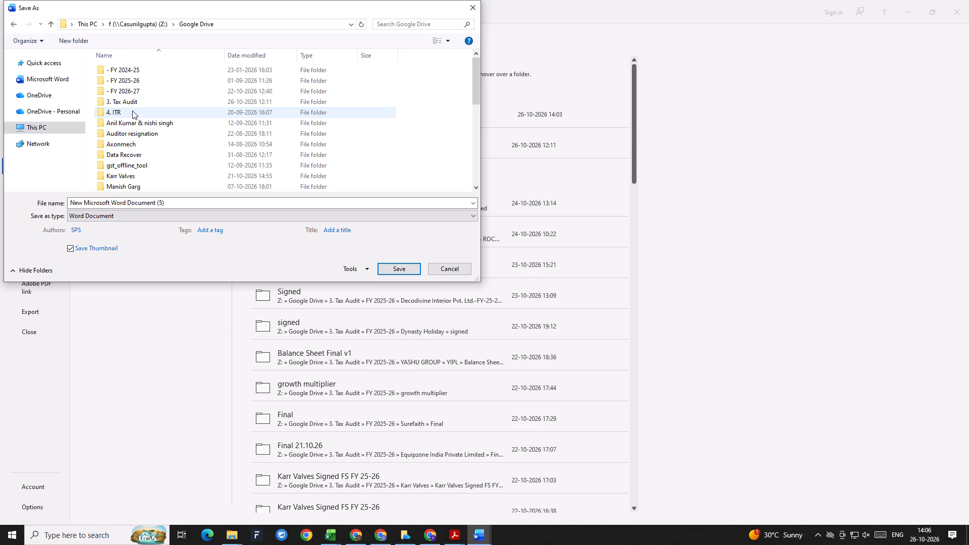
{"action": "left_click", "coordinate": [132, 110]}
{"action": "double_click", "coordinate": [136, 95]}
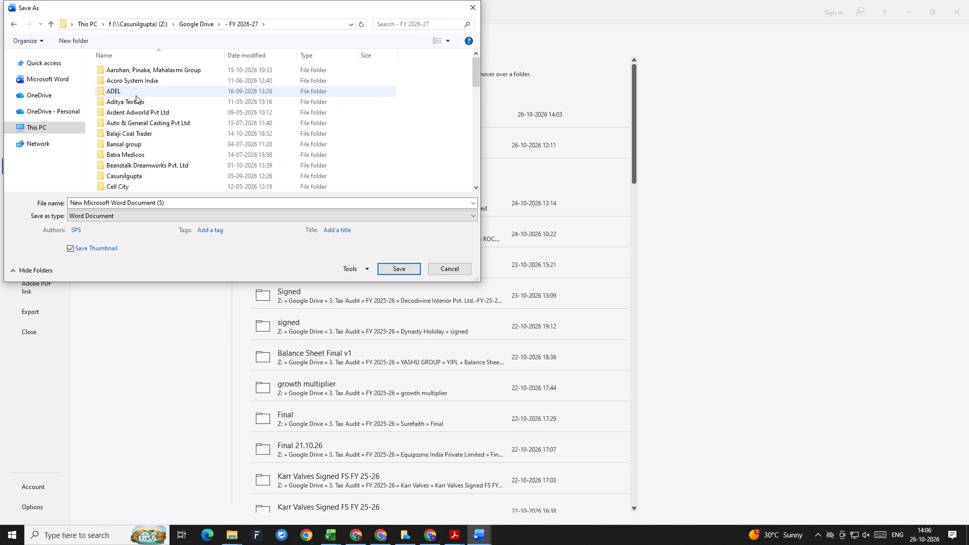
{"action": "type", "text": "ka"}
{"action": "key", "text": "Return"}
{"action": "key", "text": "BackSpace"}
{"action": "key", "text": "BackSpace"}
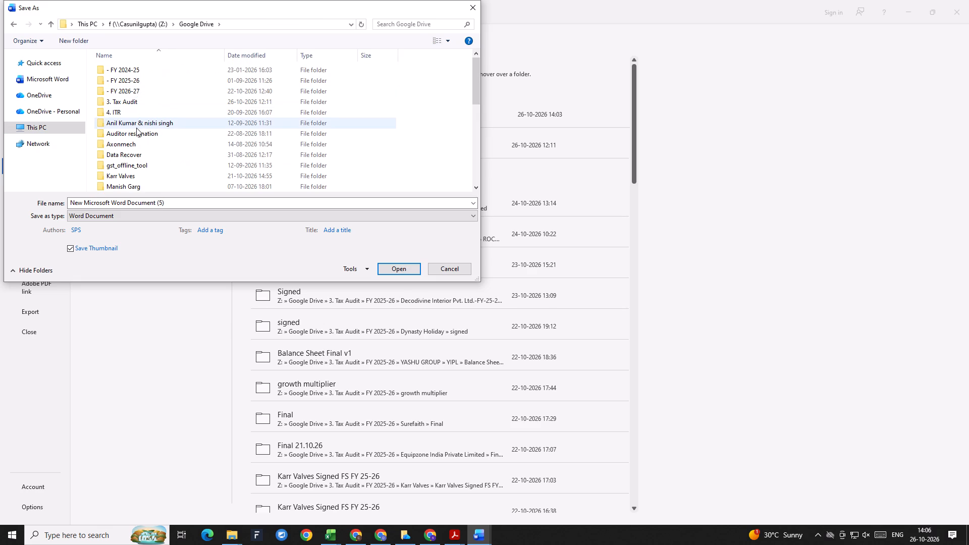
Save the certificate as a Word document named "production certificate" in the Karr Valves folder within Google Drive.
{"action": "left_click", "coordinate": [136, 128]}
{"action": "type", "text": "ka"}
{"action": "key", "text": "Return"}
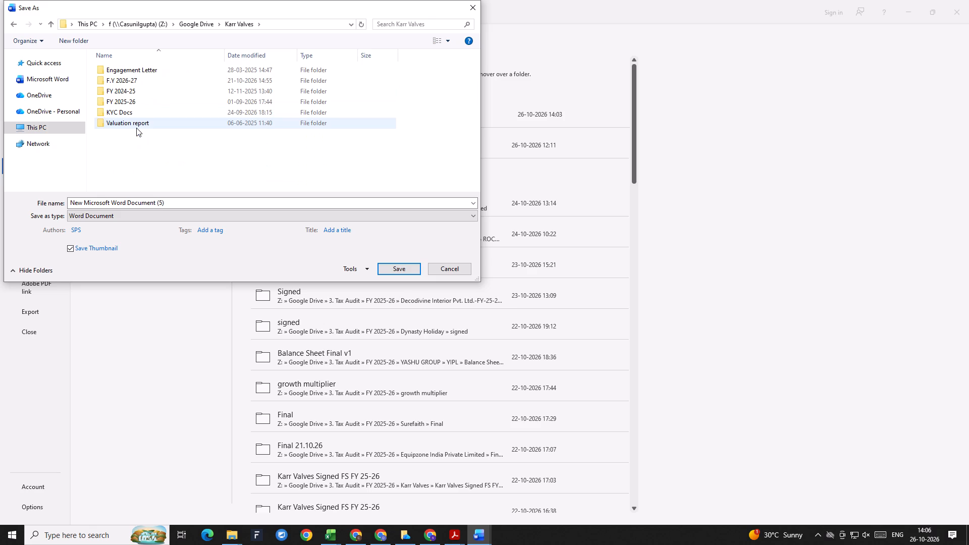
{"action": "left_click", "coordinate": [188, 205]}
{"action": "type", "text": "production cer"}
{"action": "type", "text": "tificate"}
{"action": "key", "text": "space"}
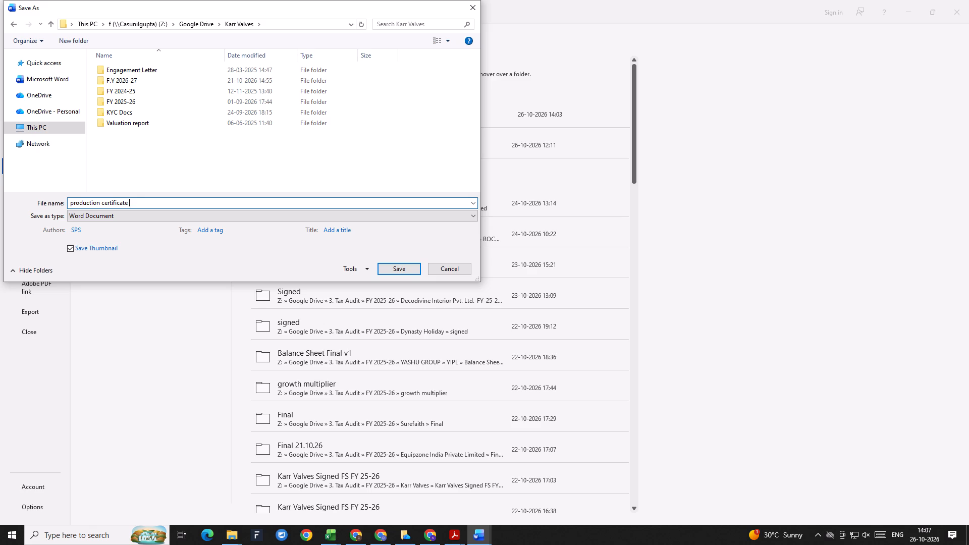
{"action": "left_click", "coordinate": [405, 268]}
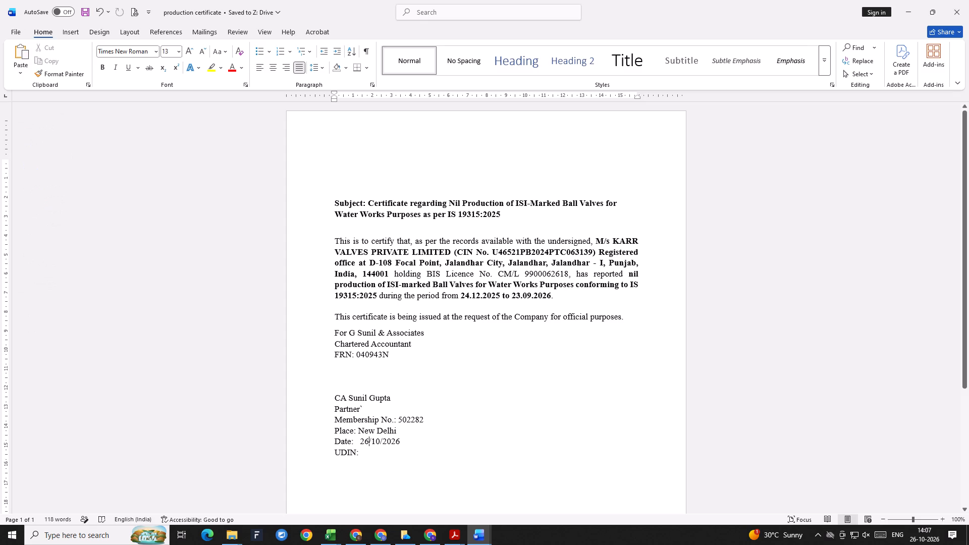
Save the production certificate once more and close its document.
{"action": "key", "text": "ctrl+s"}
{"action": "left_click", "coordinate": [961, 5]}
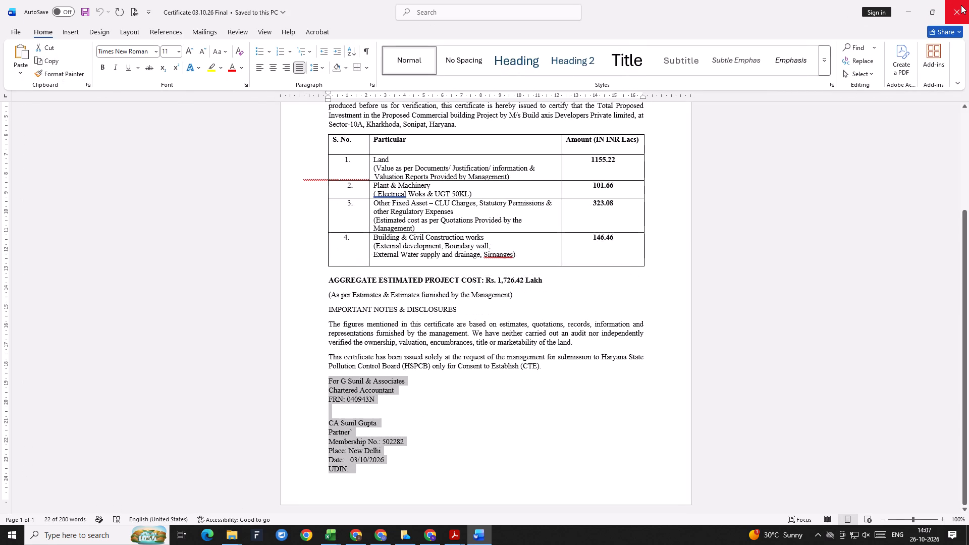